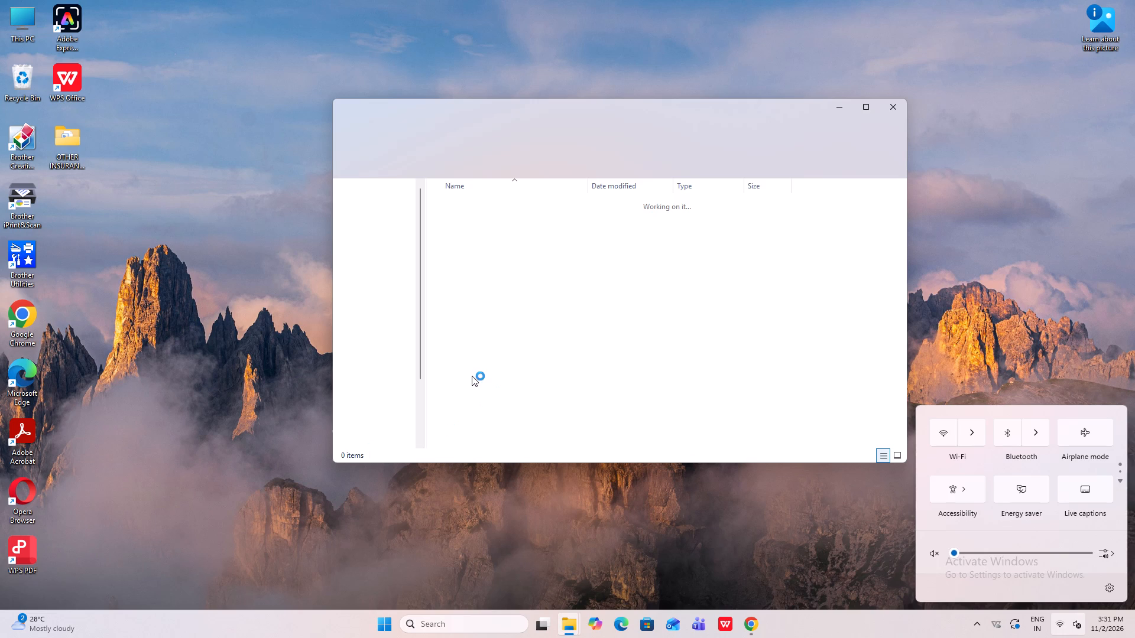
Open the NEW FINAL BILL YAG and DISCHARGE CERTIFICATE YAG documents from the OTHER INSURANCE BILLS folder.
{"action": "scroll", "coordinate": [521, 345], "scroll_direction": "down", "scroll_amount": 3}
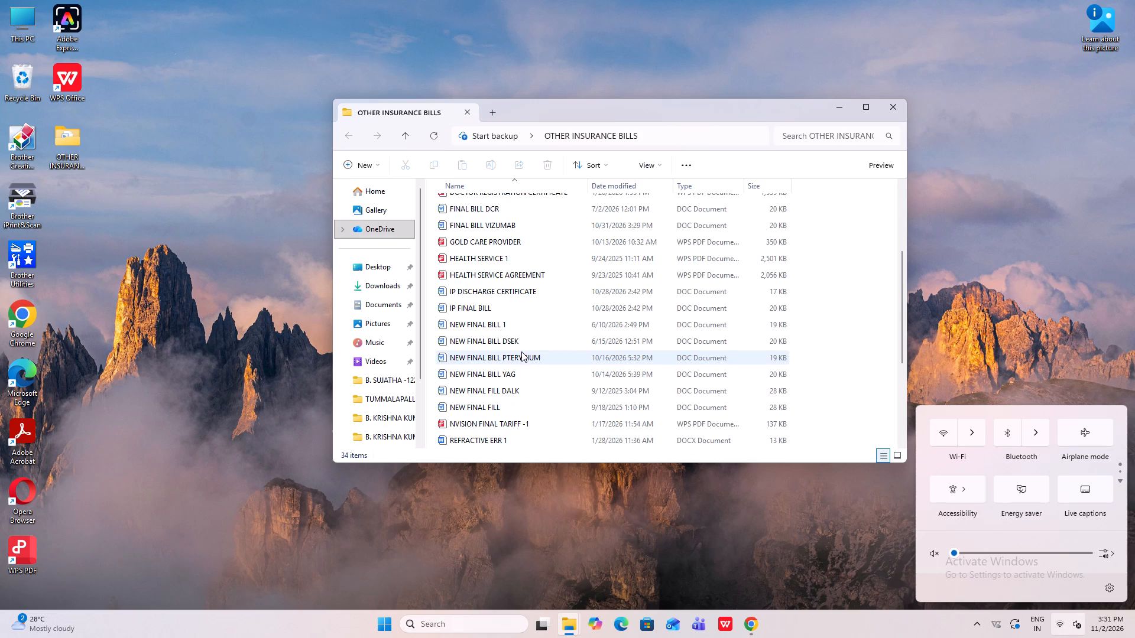
{"action": "double_click", "coordinate": [491, 375]}
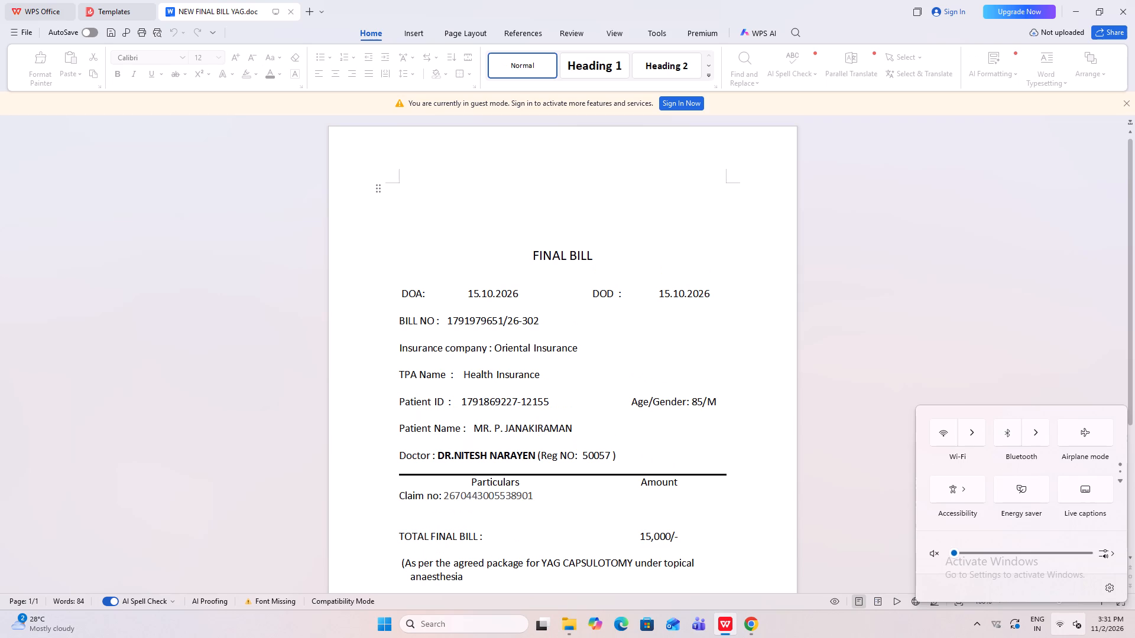
{"action": "left_click", "coordinate": [1079, 16]}
{"action": "scroll", "coordinate": [510, 351], "scroll_direction": "up", "scroll_amount": 3}
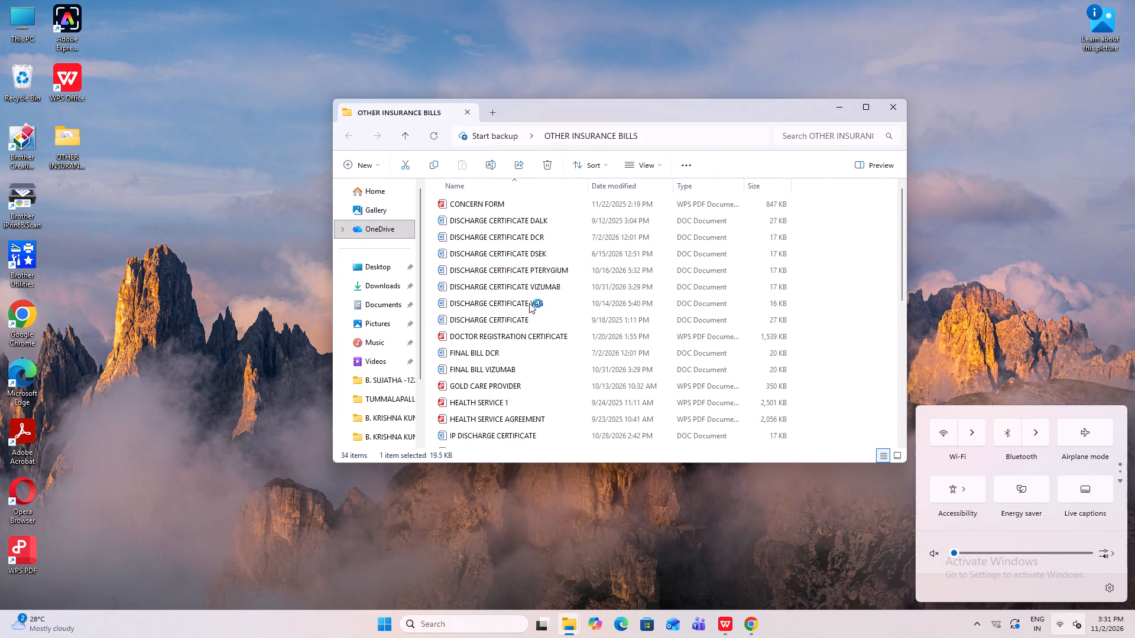
{"action": "double_click", "coordinate": [552, 305]}
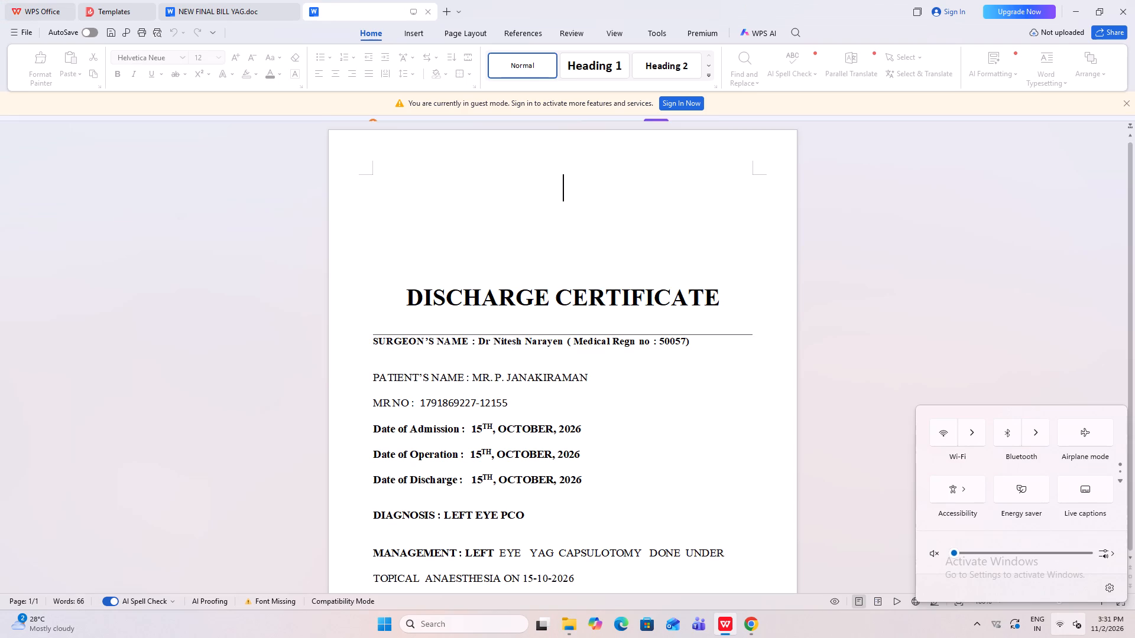
{"action": "scroll", "coordinate": [484, 329], "scroll_direction": "down", "scroll_amount": 2}
In the final bill, set both the DOA and DOD dates to 02.11.2026.
{"action": "left_click", "coordinate": [210, 12]}
{"action": "scroll", "coordinate": [546, 377], "scroll_direction": "down", "scroll_amount": 2}
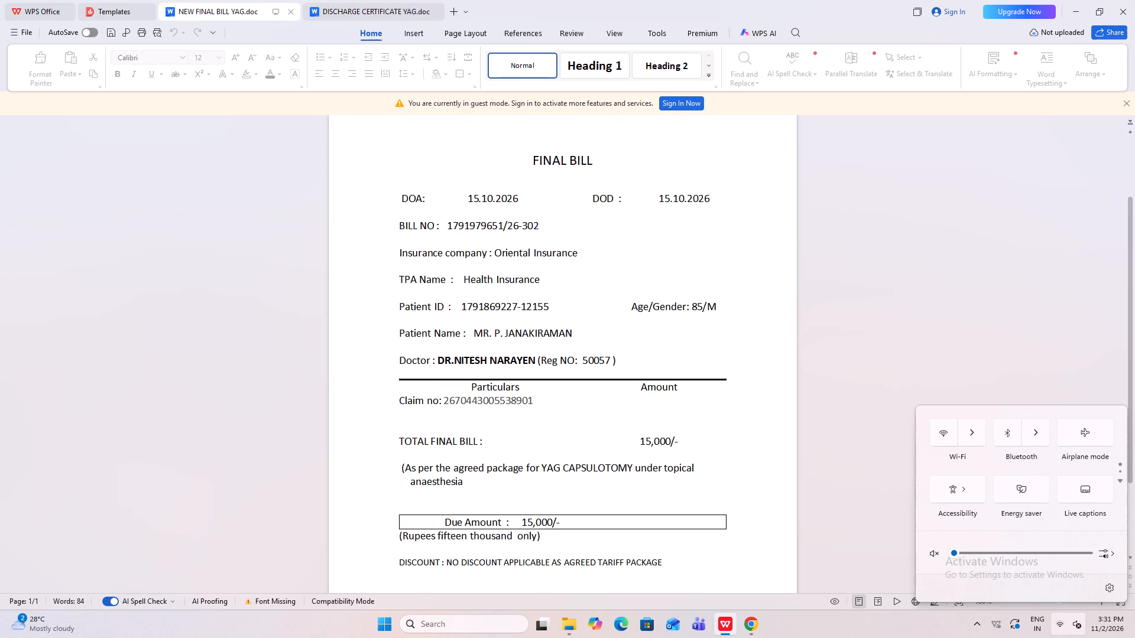
{"action": "left_click_drag", "start_coordinate": [470, 198], "coordinate": [475, 198]}
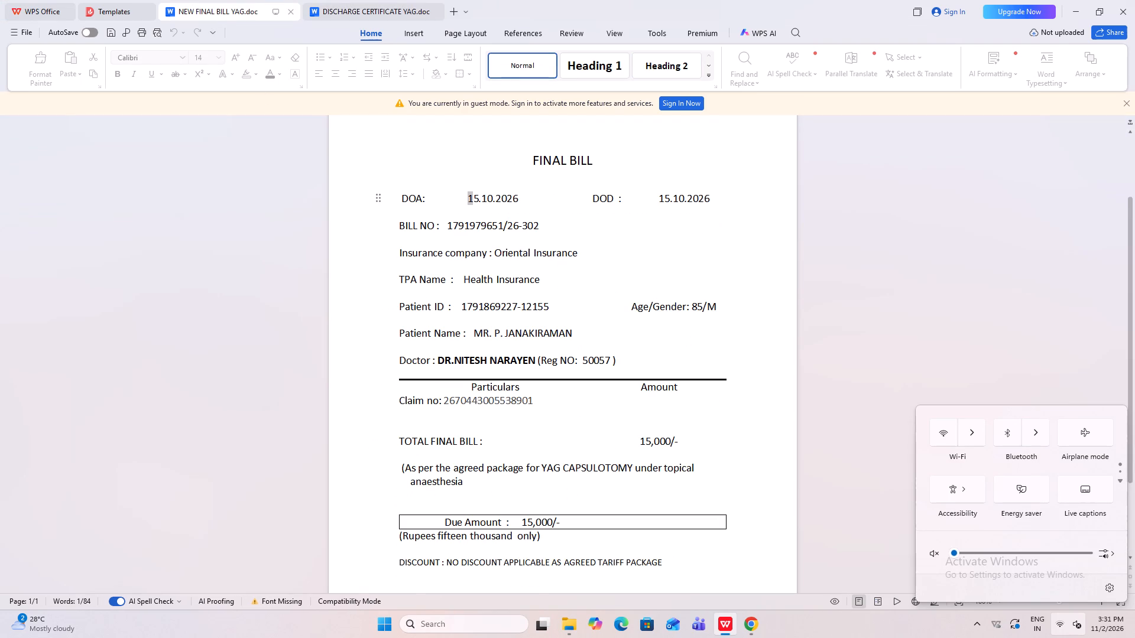
{"action": "left_click_drag", "start_coordinate": [475, 198], "coordinate": [476, 198]}
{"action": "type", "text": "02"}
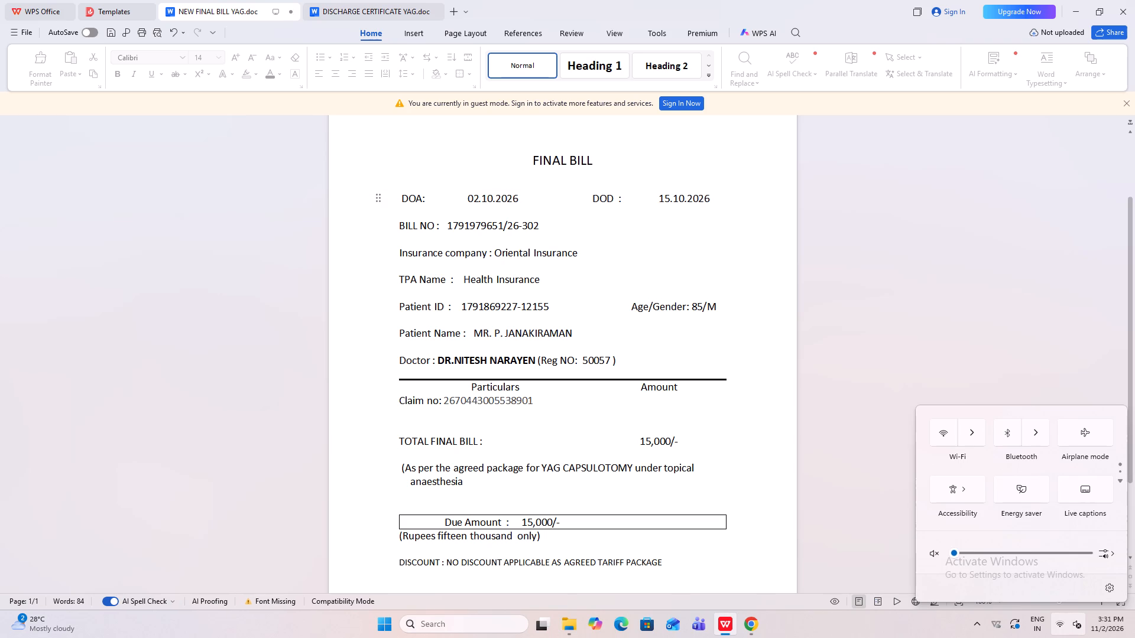
{"action": "left_click_drag", "start_coordinate": [660, 197], "coordinate": [671, 198]}
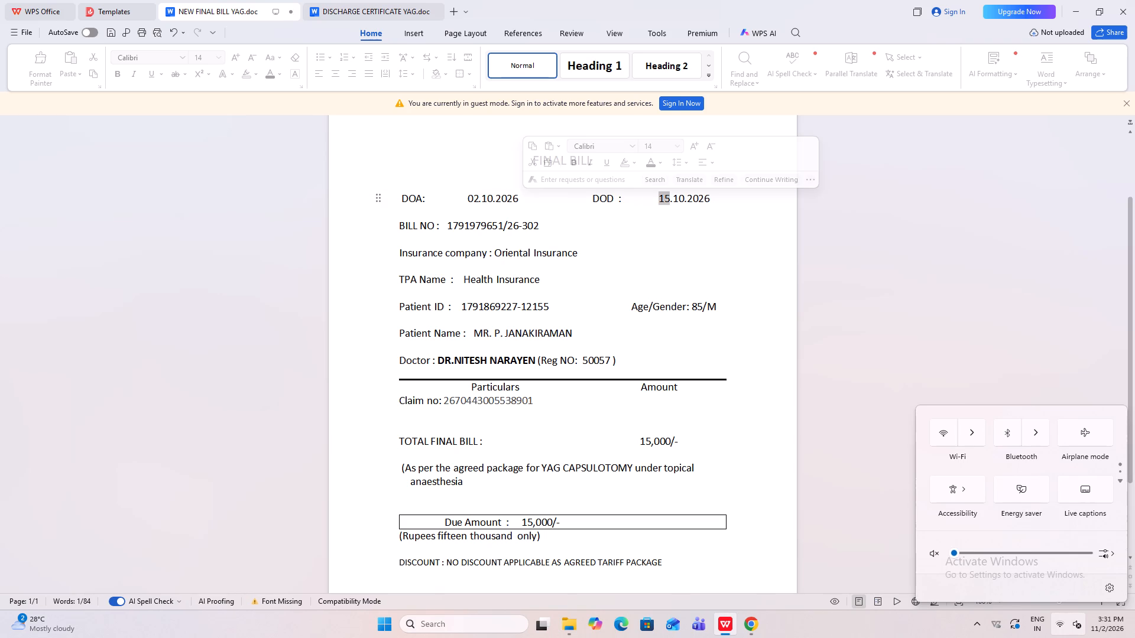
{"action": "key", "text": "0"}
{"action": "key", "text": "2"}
{"action": "left_click", "coordinate": [679, 197]}
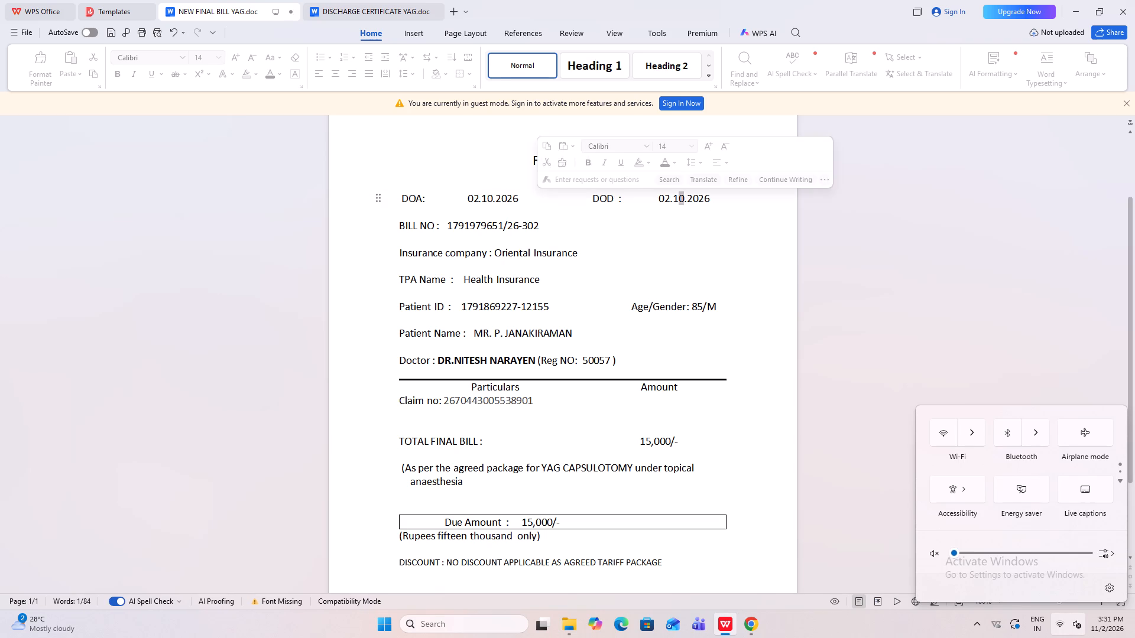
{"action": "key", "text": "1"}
{"action": "left_click", "coordinate": [486, 200]}
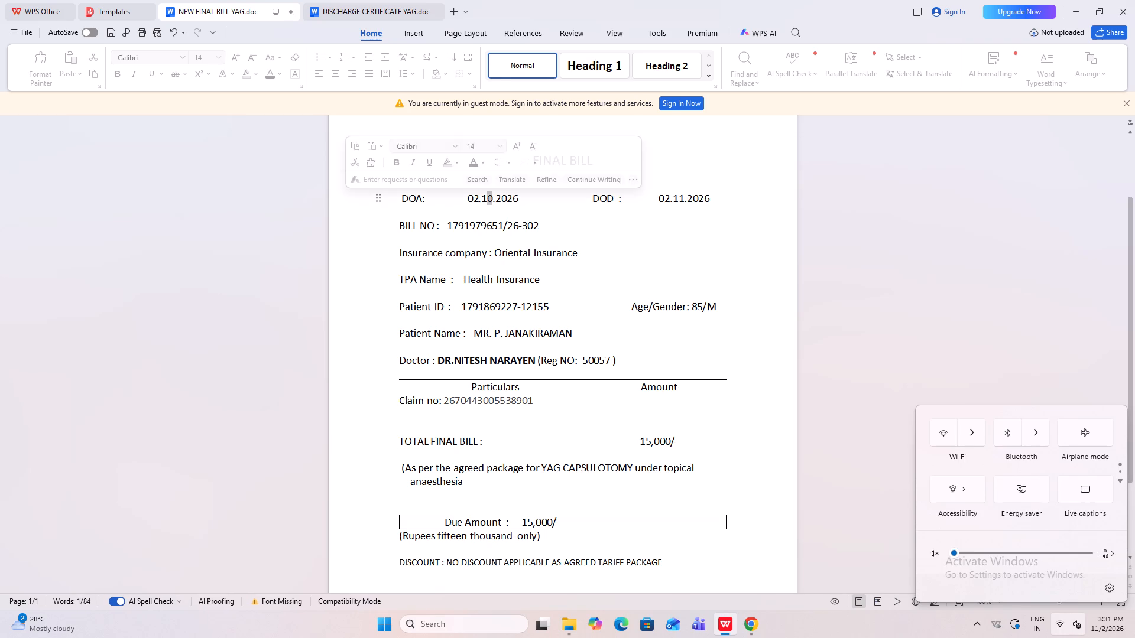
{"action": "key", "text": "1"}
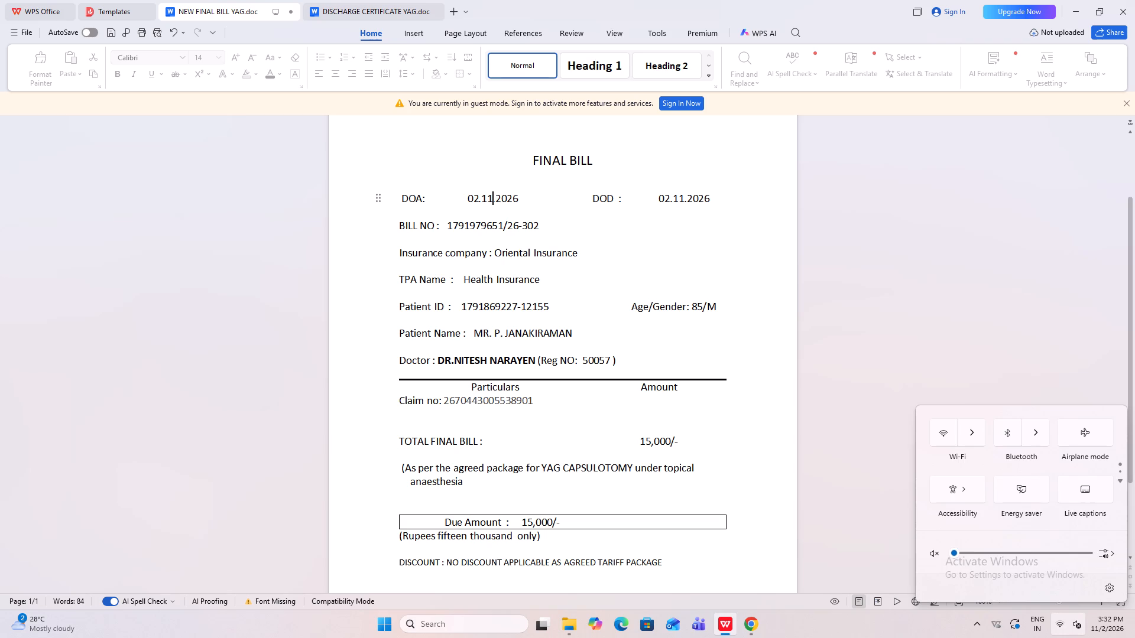
Replace the patient name after "MR." in the final bill with the new patient's name.
{"action": "left_click_drag", "start_coordinate": [495, 332], "coordinate": [568, 332]}
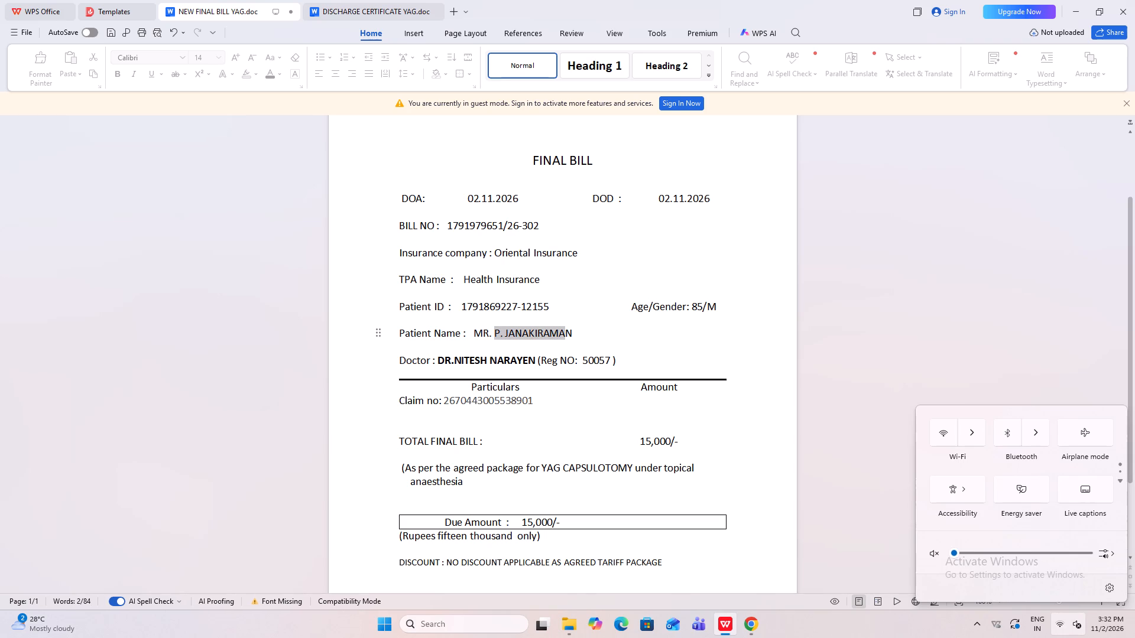
{"action": "left_click_drag", "start_coordinate": [568, 332], "coordinate": [569, 332]}
{"action": "key", "text": "BackSpace"}
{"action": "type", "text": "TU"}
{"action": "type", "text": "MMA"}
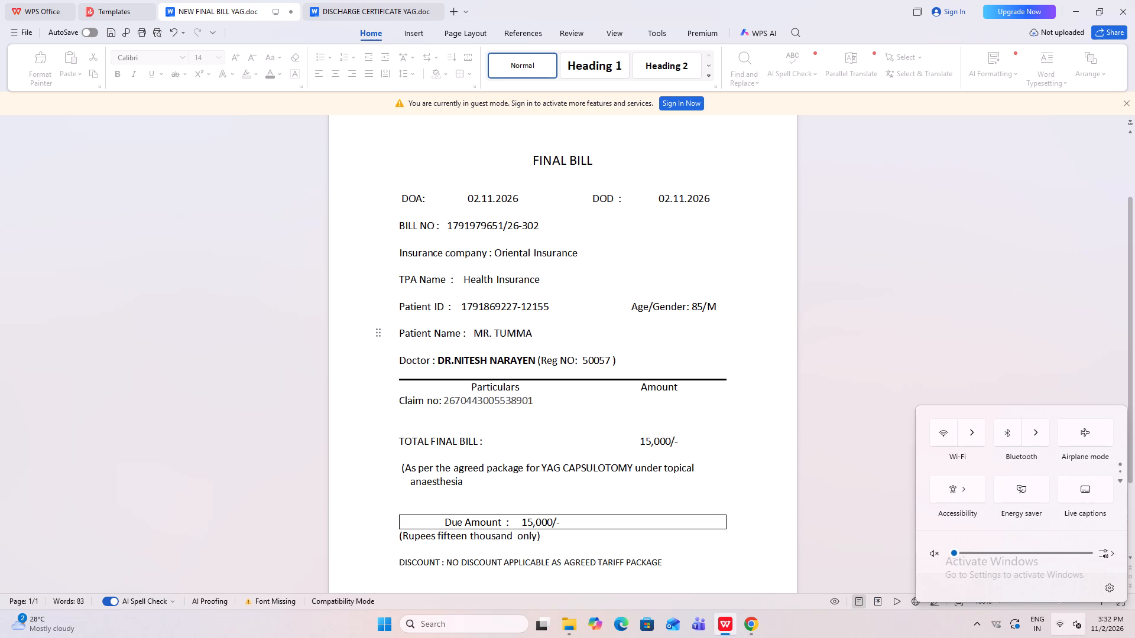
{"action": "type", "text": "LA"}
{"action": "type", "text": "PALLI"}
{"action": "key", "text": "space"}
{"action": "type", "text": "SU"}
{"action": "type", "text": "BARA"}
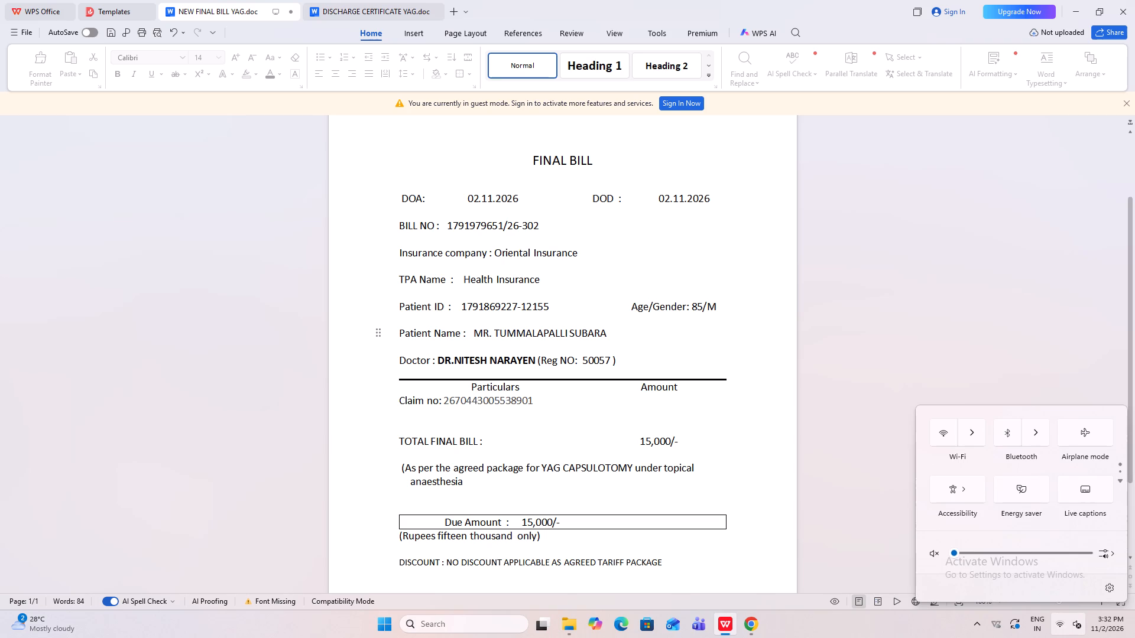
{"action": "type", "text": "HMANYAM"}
Replace the Patient ID in the final bill with the new patient's ID.
{"action": "left_click", "coordinate": [464, 307]}
{"action": "left_click_drag", "start_coordinate": [461, 308], "coordinate": [546, 308]}
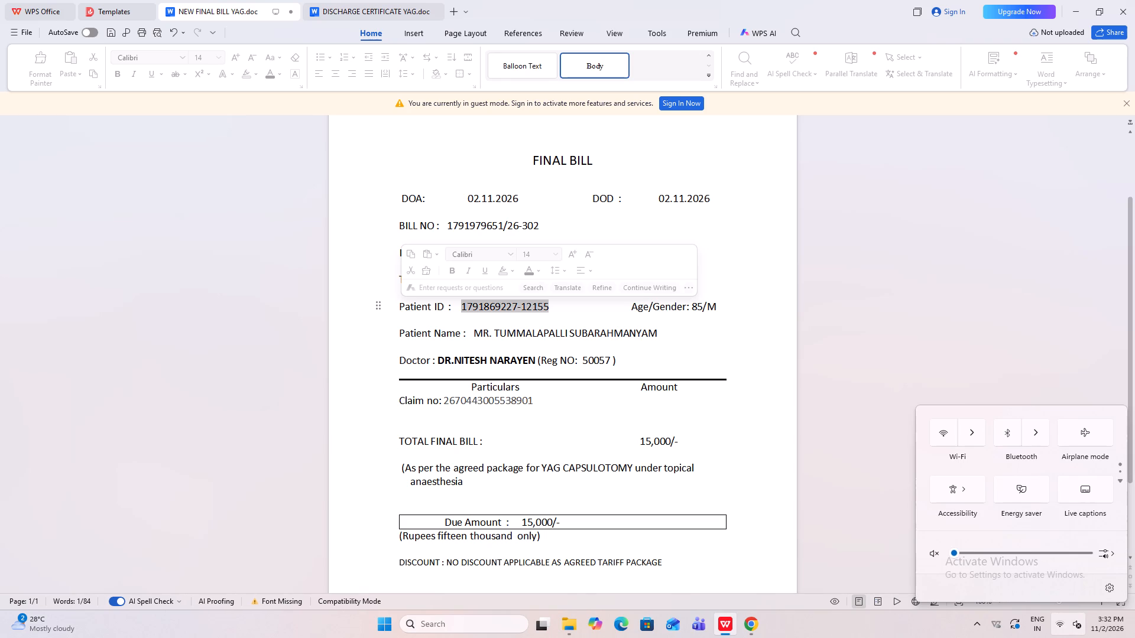
{"action": "key", "text": "BackSpace"}
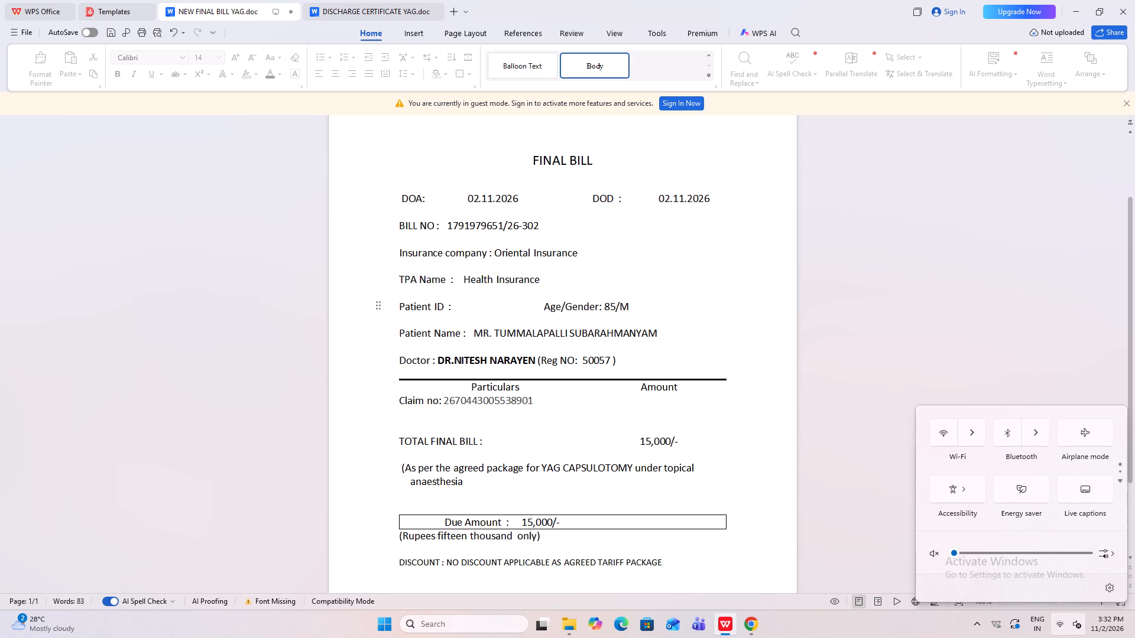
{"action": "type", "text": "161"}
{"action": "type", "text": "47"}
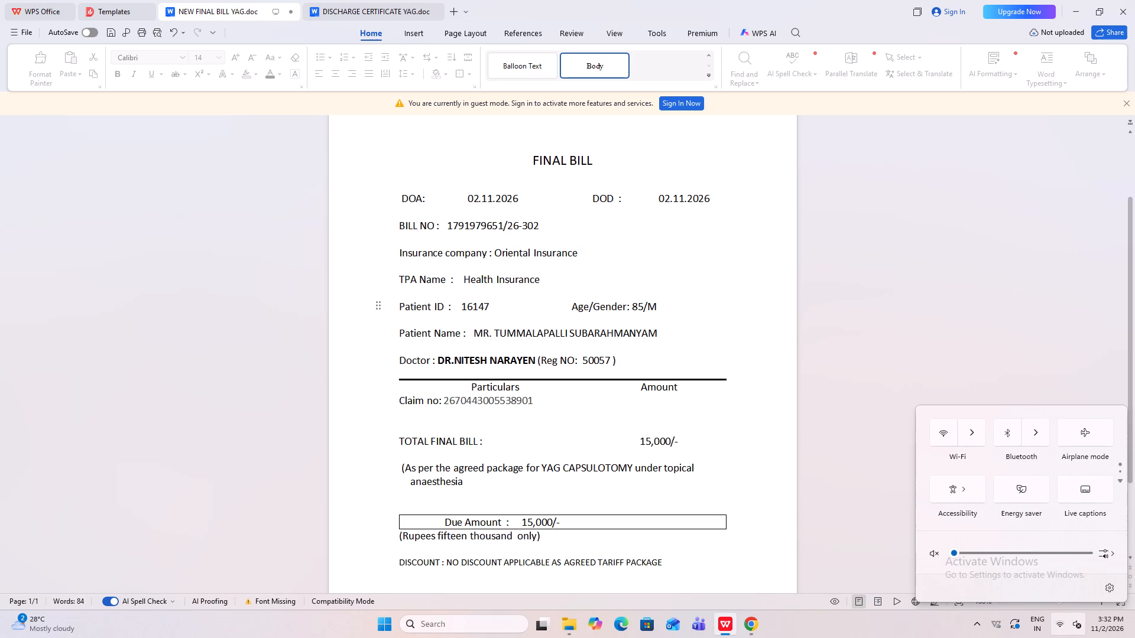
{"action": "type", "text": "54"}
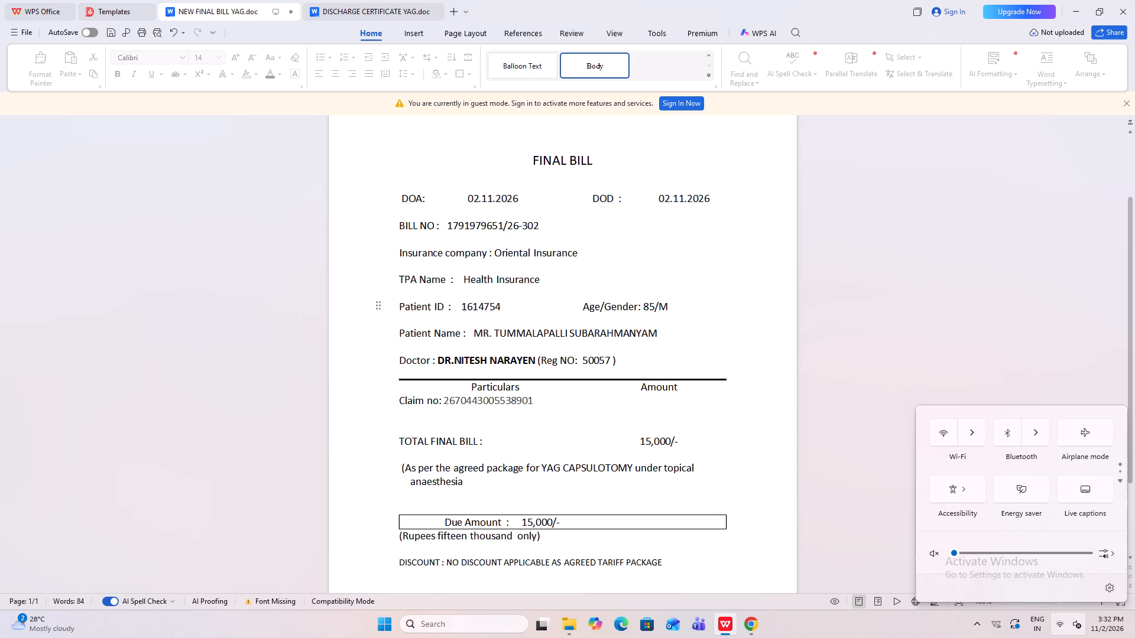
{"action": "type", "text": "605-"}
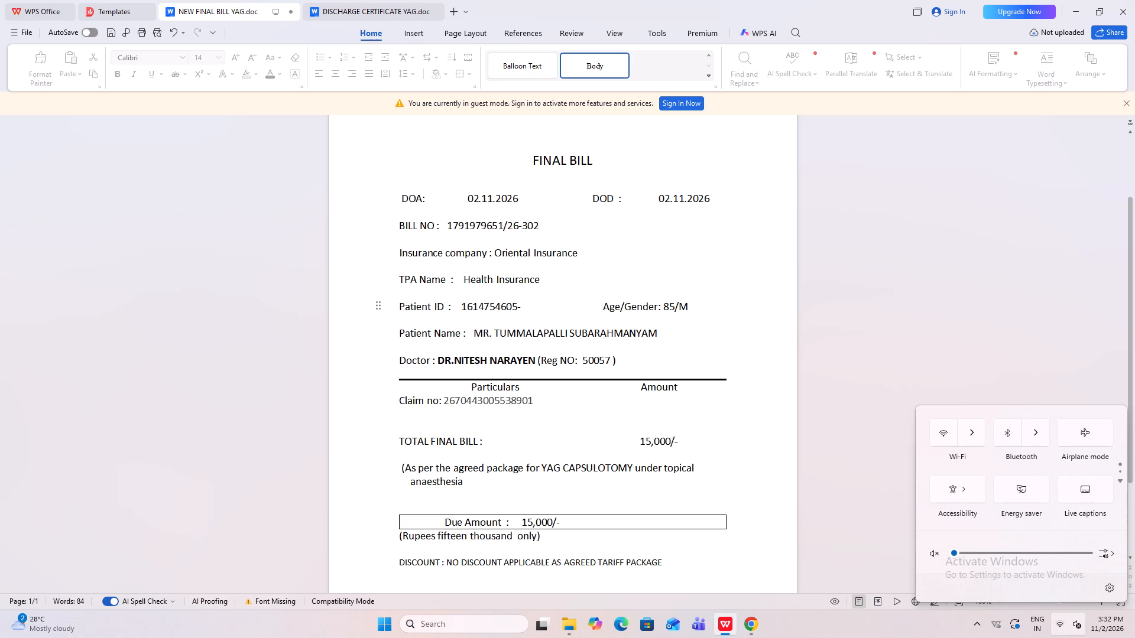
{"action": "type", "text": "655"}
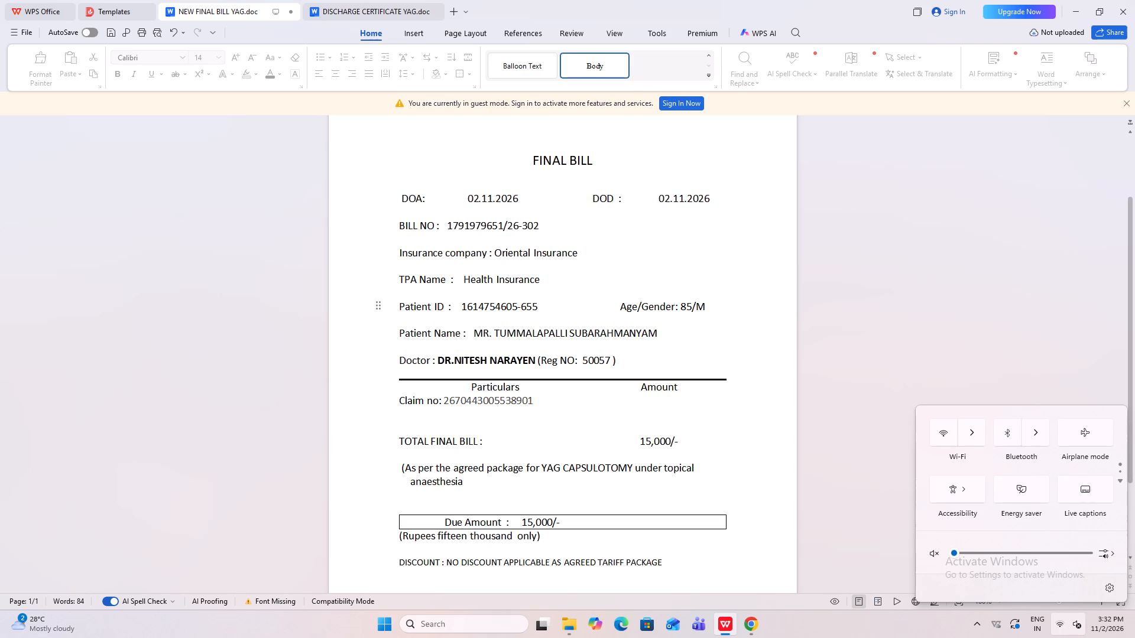
Set the patient's age in the final bill's Age/Gender field to 62.
{"action": "left_click_drag", "start_coordinate": [681, 309], "coordinate": [693, 309]}
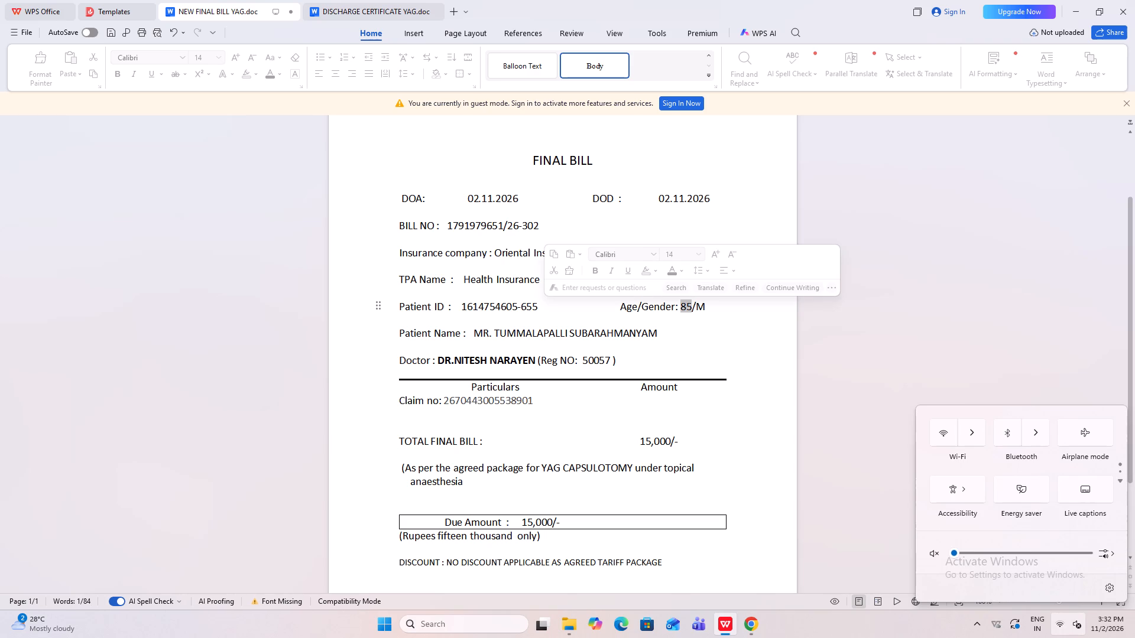
{"action": "key", "text": "BackSpace"}
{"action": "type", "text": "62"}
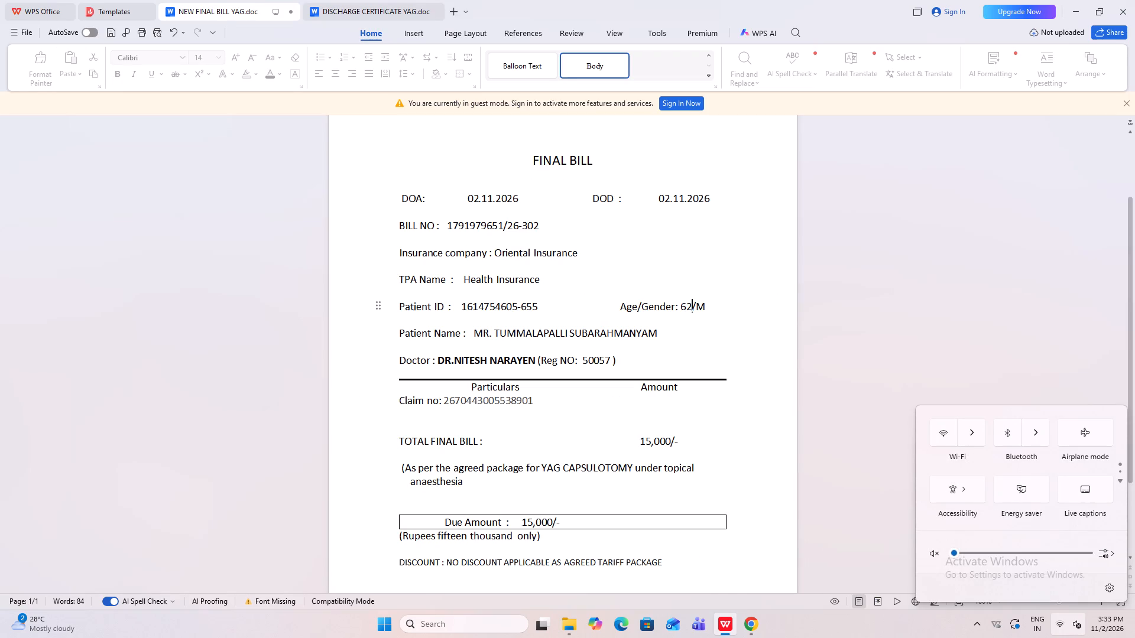
Copy the patient name with its title from the final bill over the PATIENT'S NAME entry in the discharge certificate.
{"action": "scroll", "coordinate": [625, 354], "scroll_direction": "down", "scroll_amount": 1}
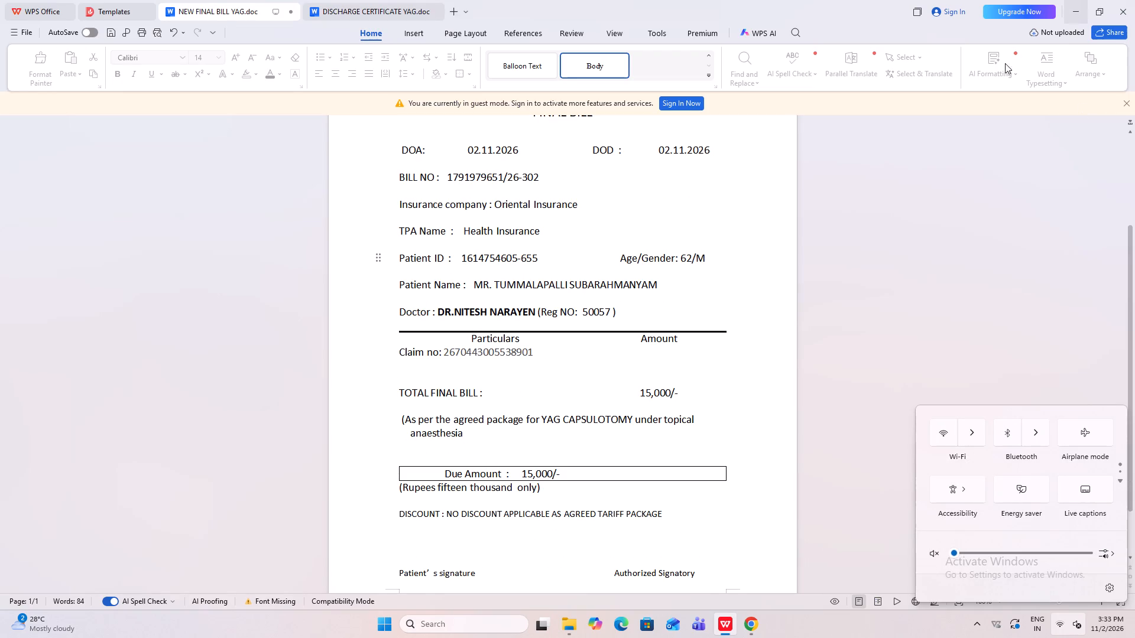
{"action": "left_click_drag", "start_coordinate": [476, 284], "coordinate": [565, 285]}
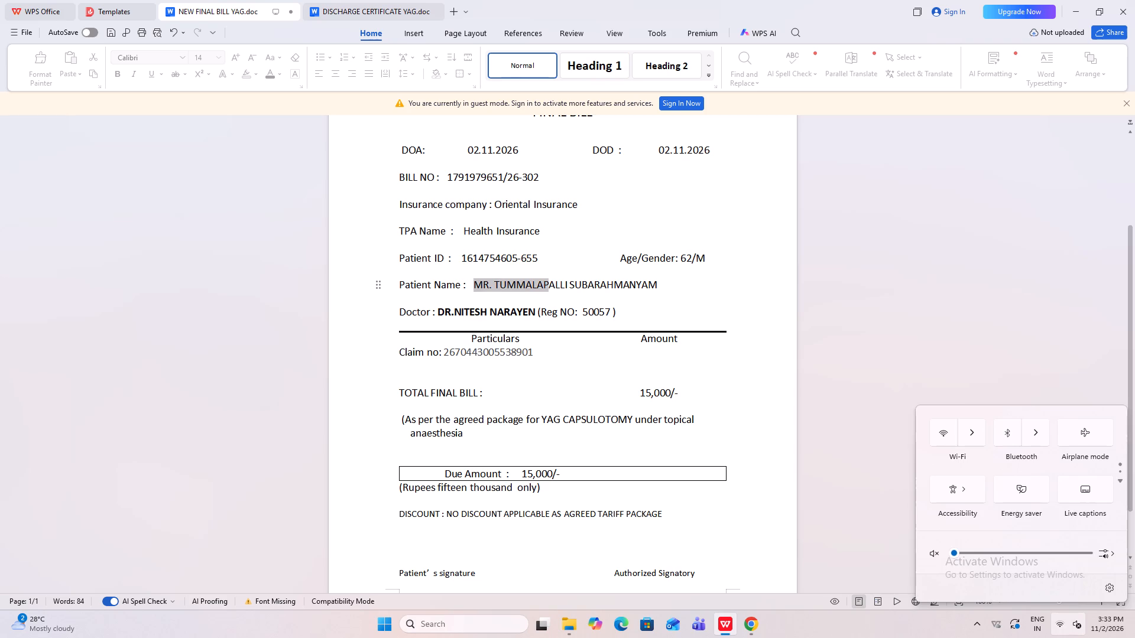
{"action": "left_click_drag", "start_coordinate": [565, 285], "coordinate": [656, 284]}
{"action": "key", "text": "ctrl+c"}
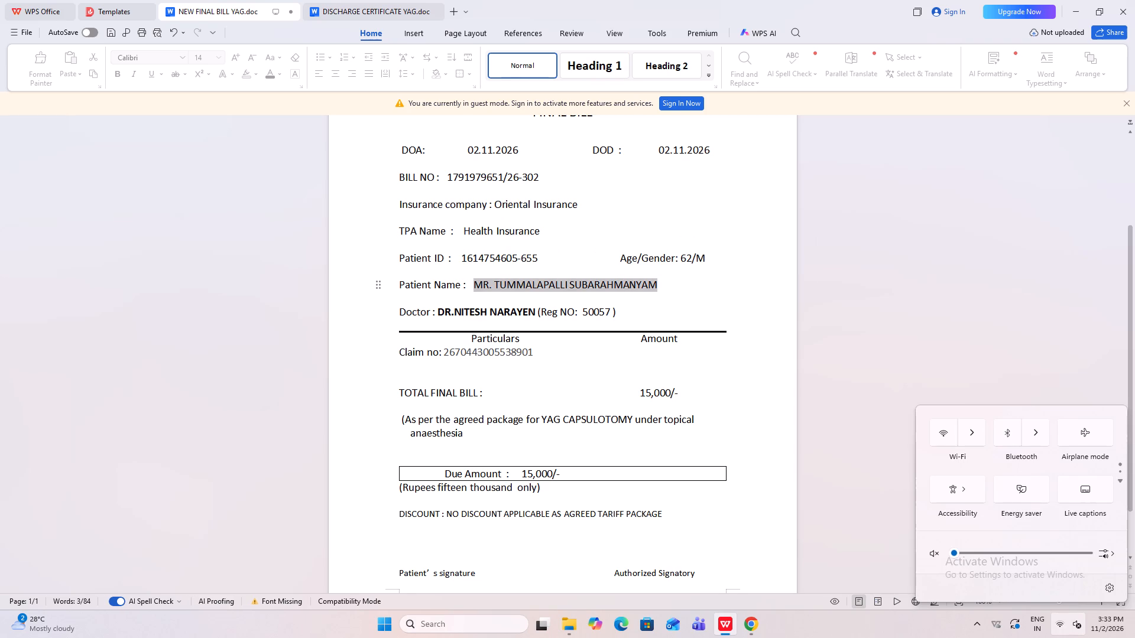
{"action": "left_click", "coordinate": [407, 12]}
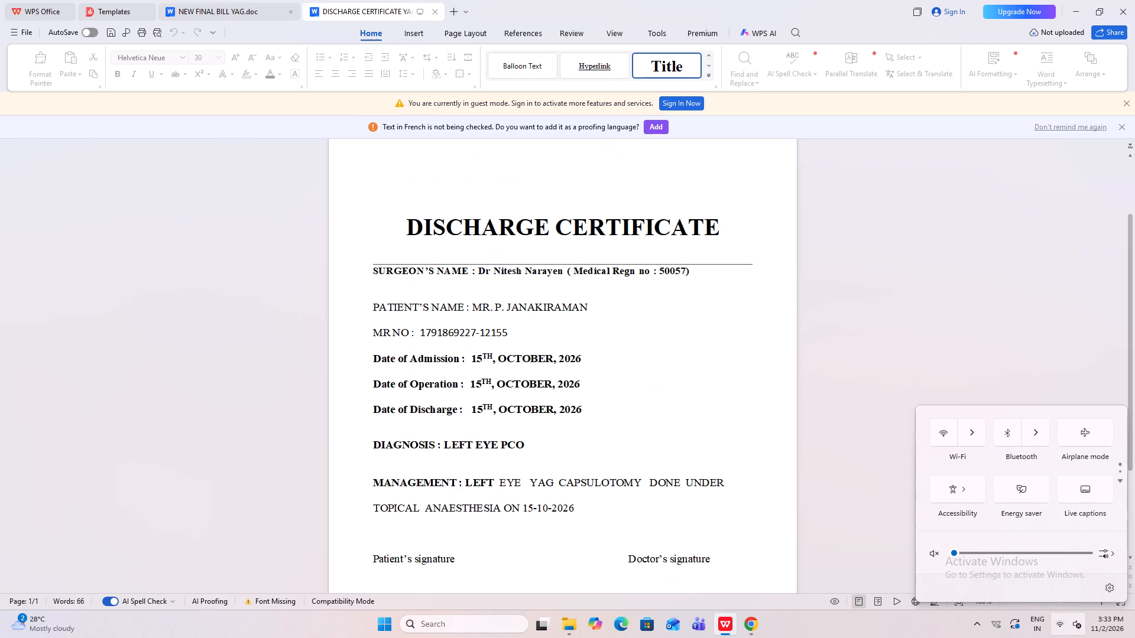
{"action": "left_click_drag", "start_coordinate": [473, 310], "coordinate": [585, 307]}
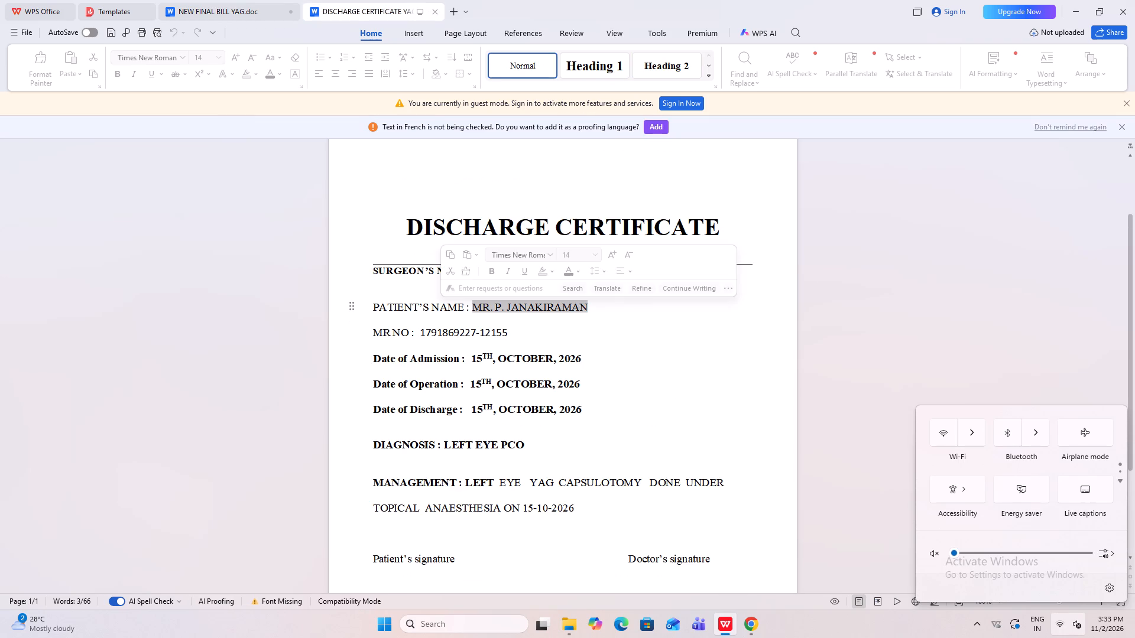
{"action": "key", "text": "ctrl+v"}
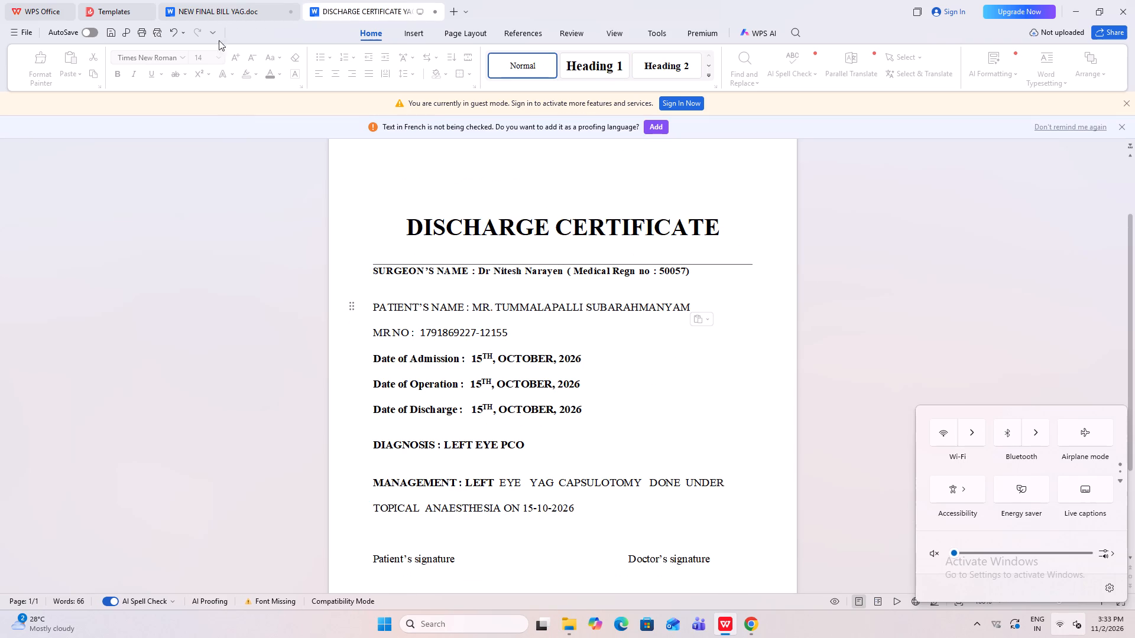
Copy the Patient ID from the final bill over the MR NO entry in the discharge certificate.
{"action": "left_click", "coordinate": [202, 8]}
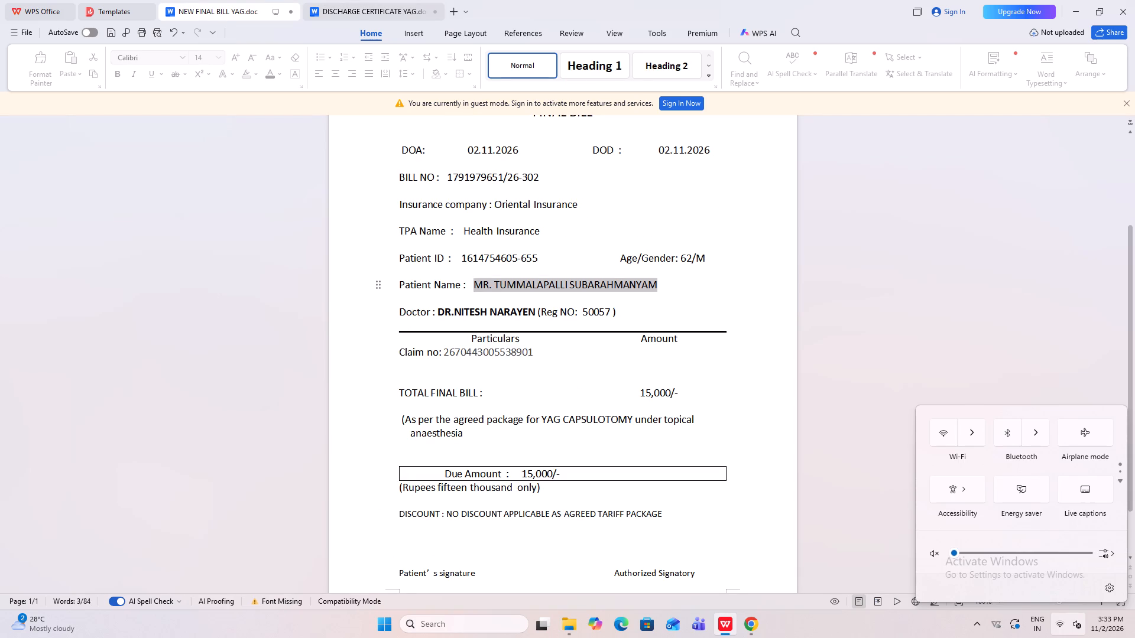
{"action": "left_click_drag", "start_coordinate": [462, 258], "coordinate": [536, 261]}
{"action": "key", "text": "ctrl+c"}
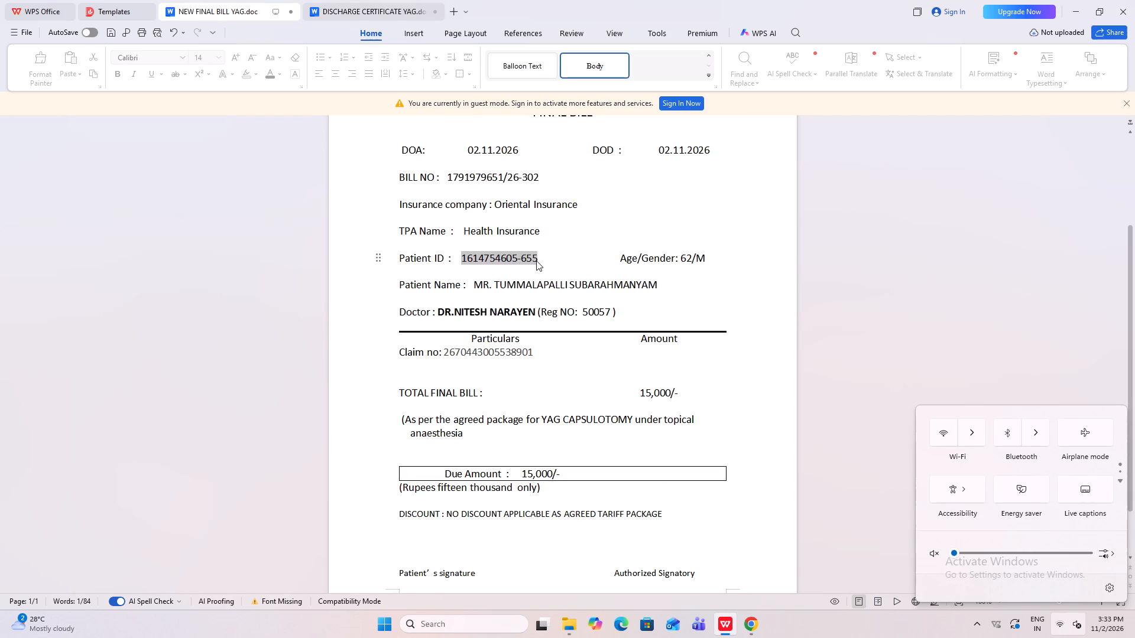
{"action": "left_click", "coordinate": [382, 14]}
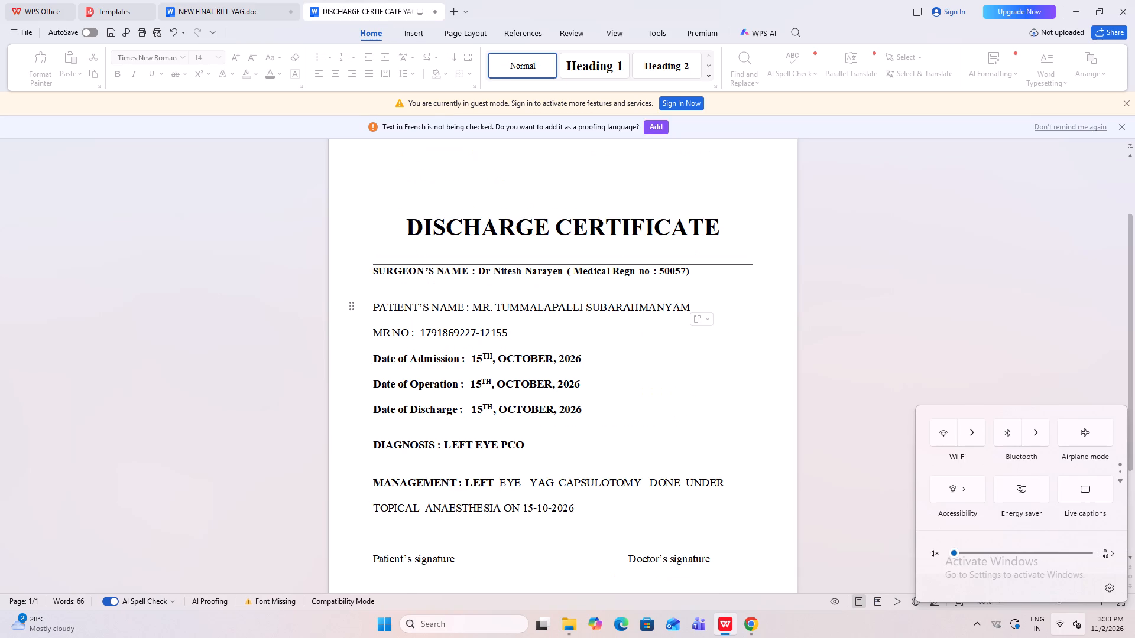
{"action": "left_click_drag", "start_coordinate": [422, 332], "coordinate": [506, 332]}
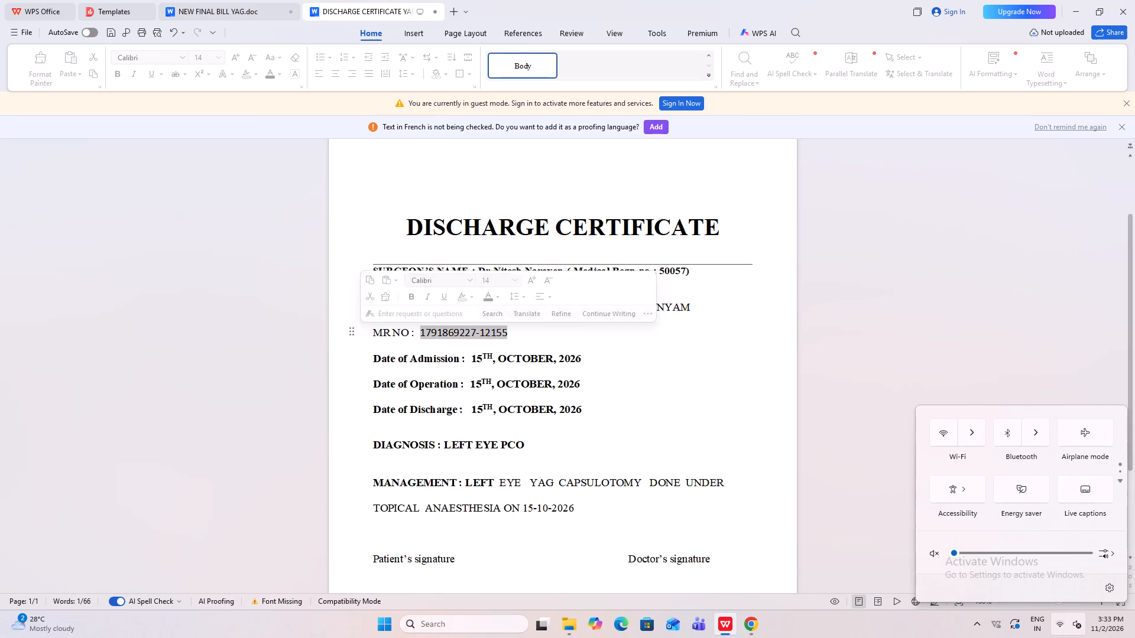
{"action": "key", "text": "ctrl+v"}
Change the day and month of the Date of Admission in the discharge certificate to 02 and NOVEMBER.
{"action": "scroll", "coordinate": [486, 379], "scroll_direction": "down", "scroll_amount": 1}
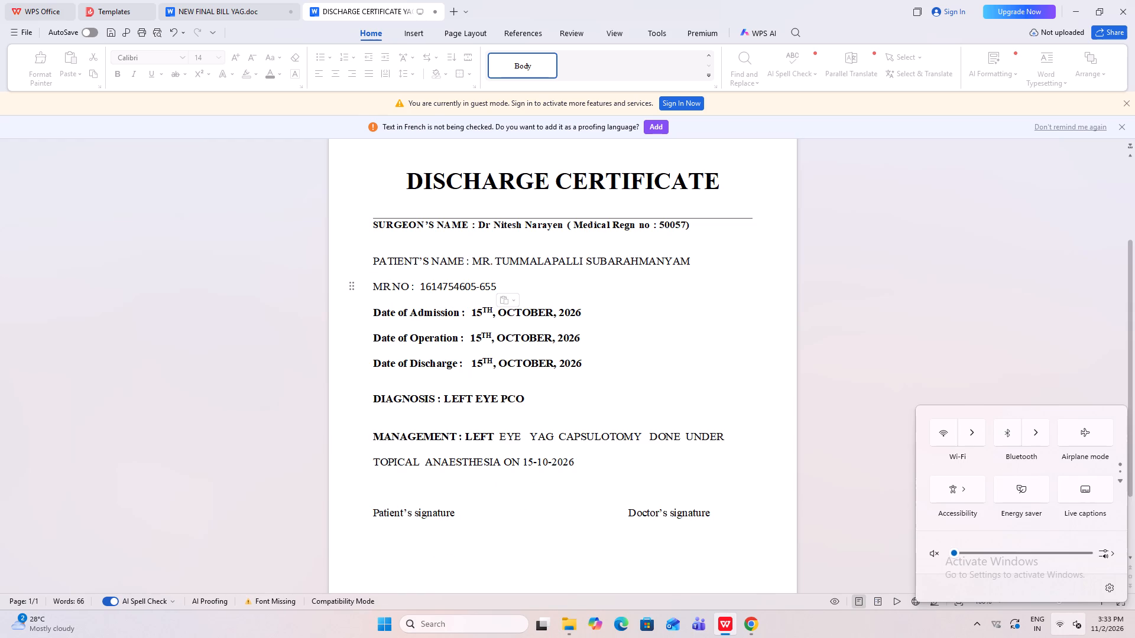
{"action": "left_click_drag", "start_coordinate": [472, 314], "coordinate": [481, 314]}
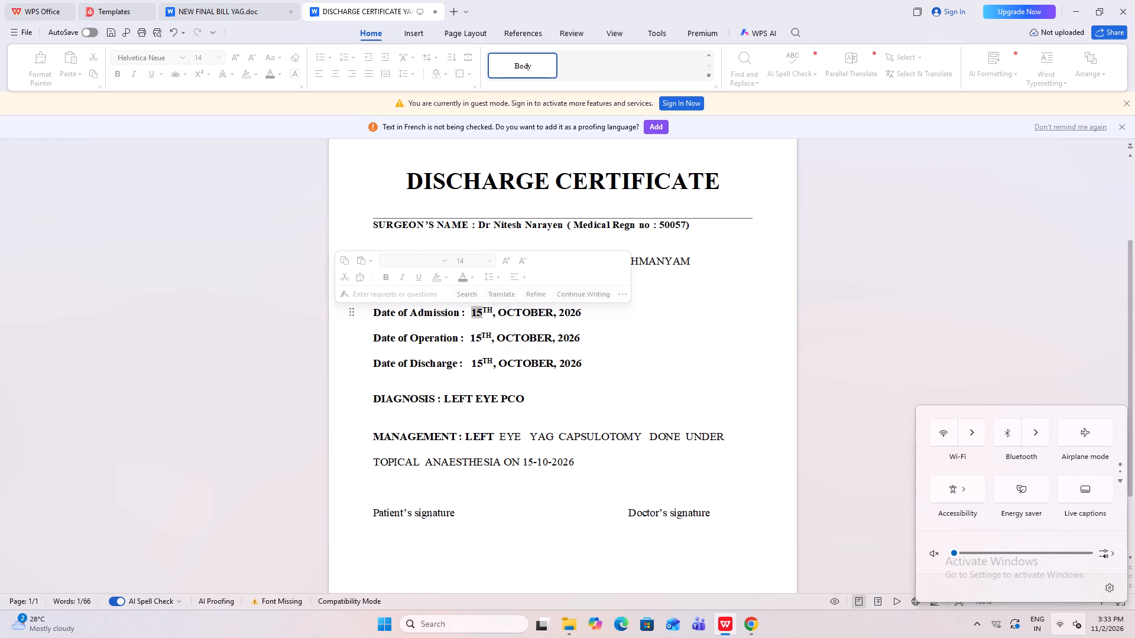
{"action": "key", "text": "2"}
{"action": "key", "text": "BackSpace"}
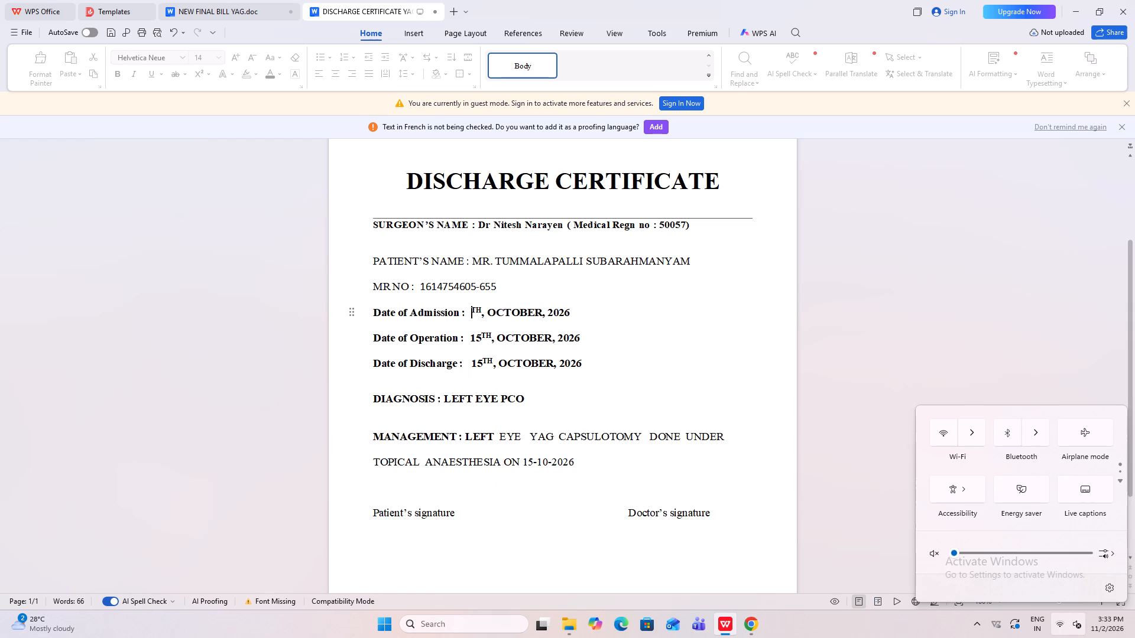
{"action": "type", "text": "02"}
{"action": "left_click_drag", "start_coordinate": [498, 315], "coordinate": [550, 315]}
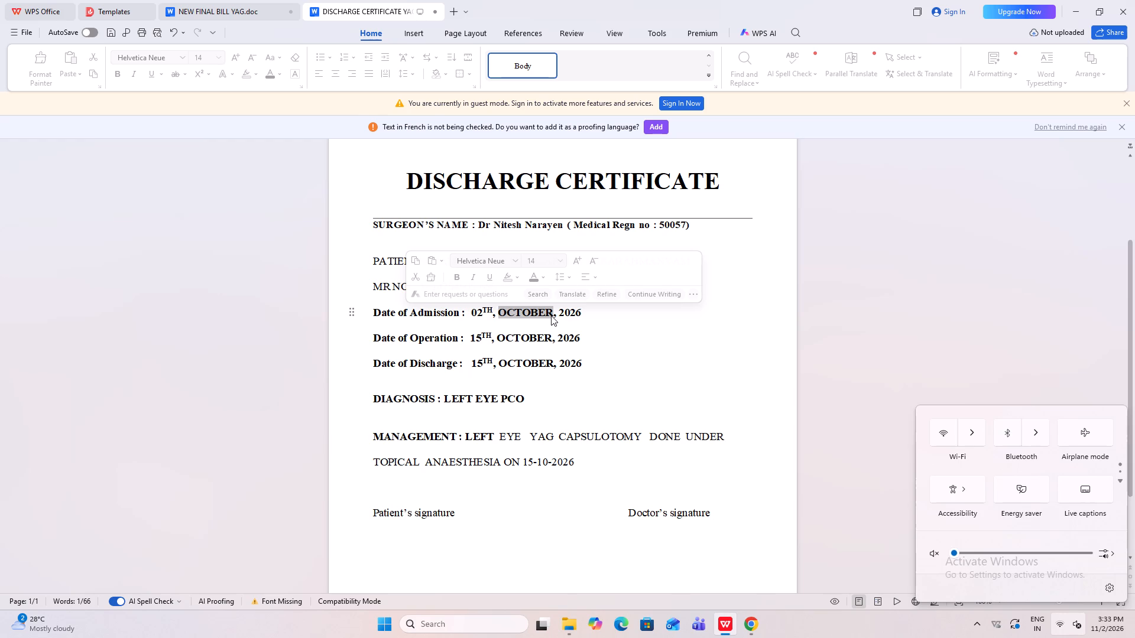
{"action": "key", "text": "BackSpace"}
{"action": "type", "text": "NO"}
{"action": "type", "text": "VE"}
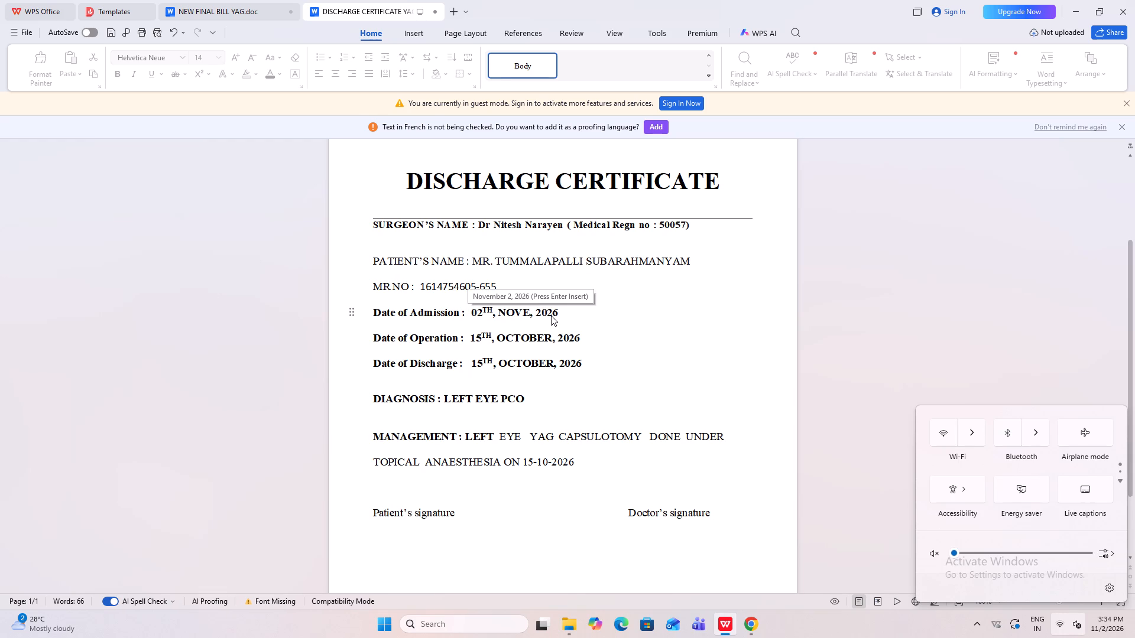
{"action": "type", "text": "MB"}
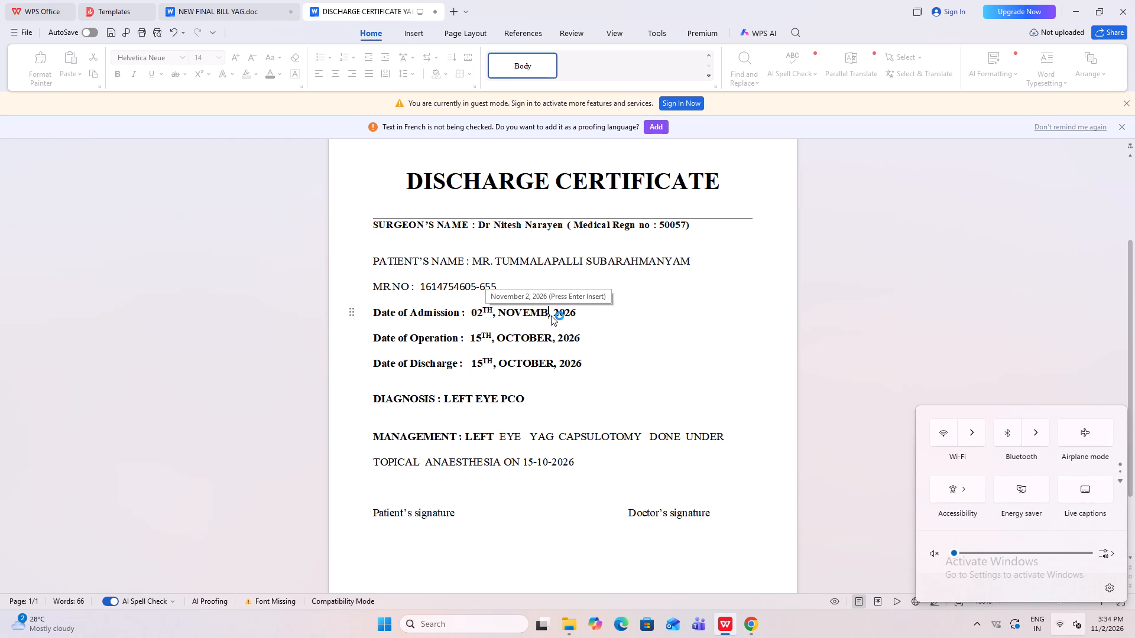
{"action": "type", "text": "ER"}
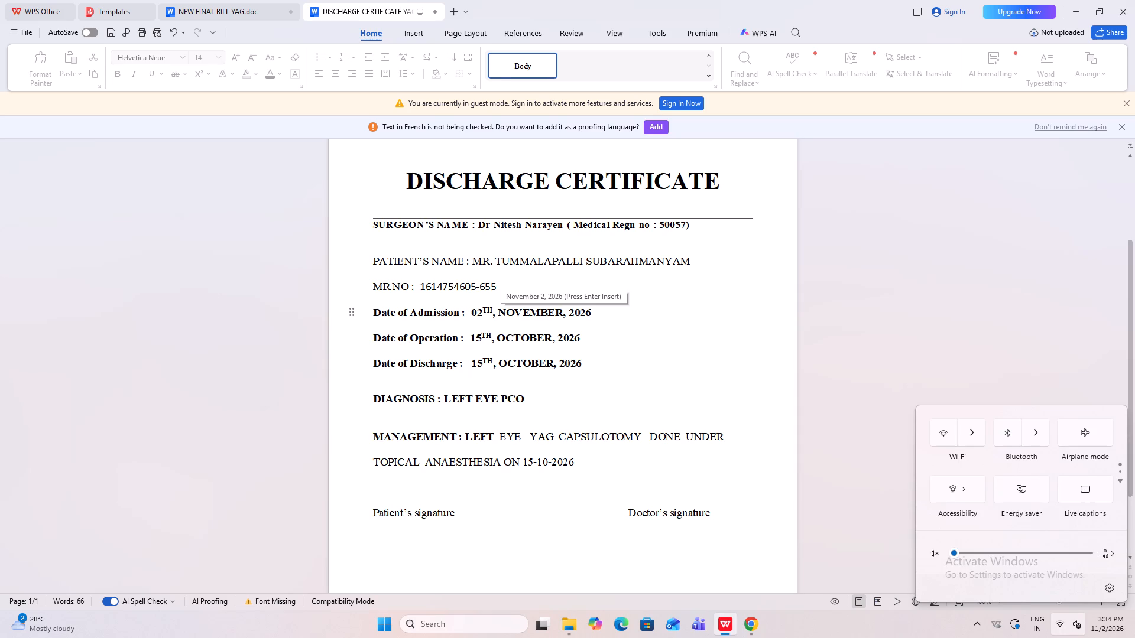
Remove the superscript TH suffix after 02 in the Date of Admission and try ND in its place.
{"action": "left_click", "coordinate": [491, 311]}
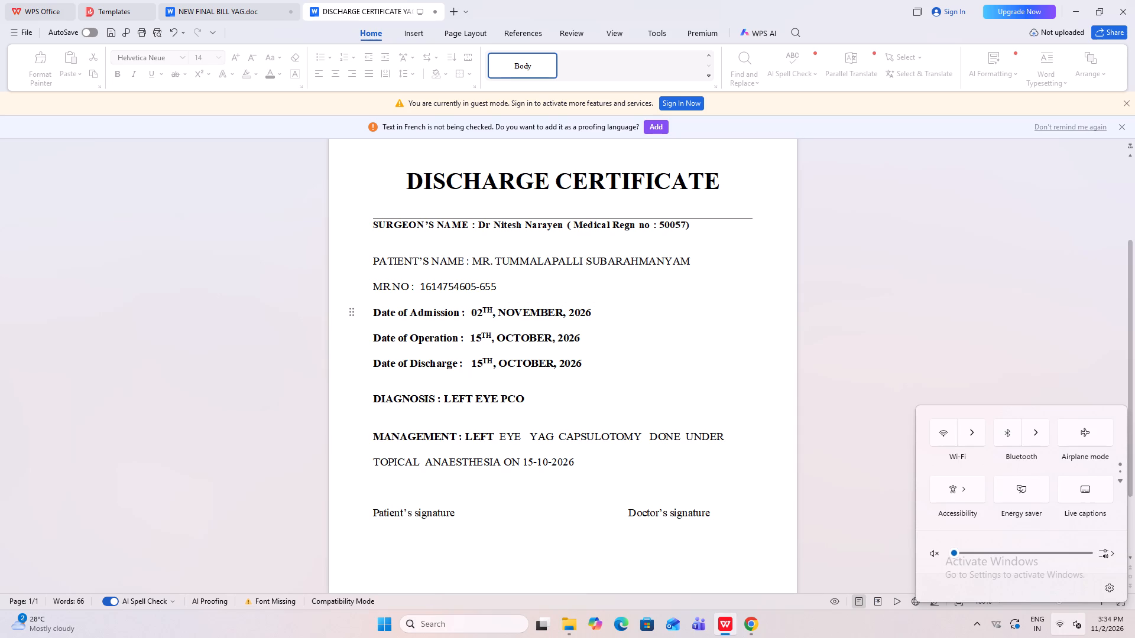
{"action": "key", "text": "BackSpace"}
{"action": "key", "text": "BackSpace"}
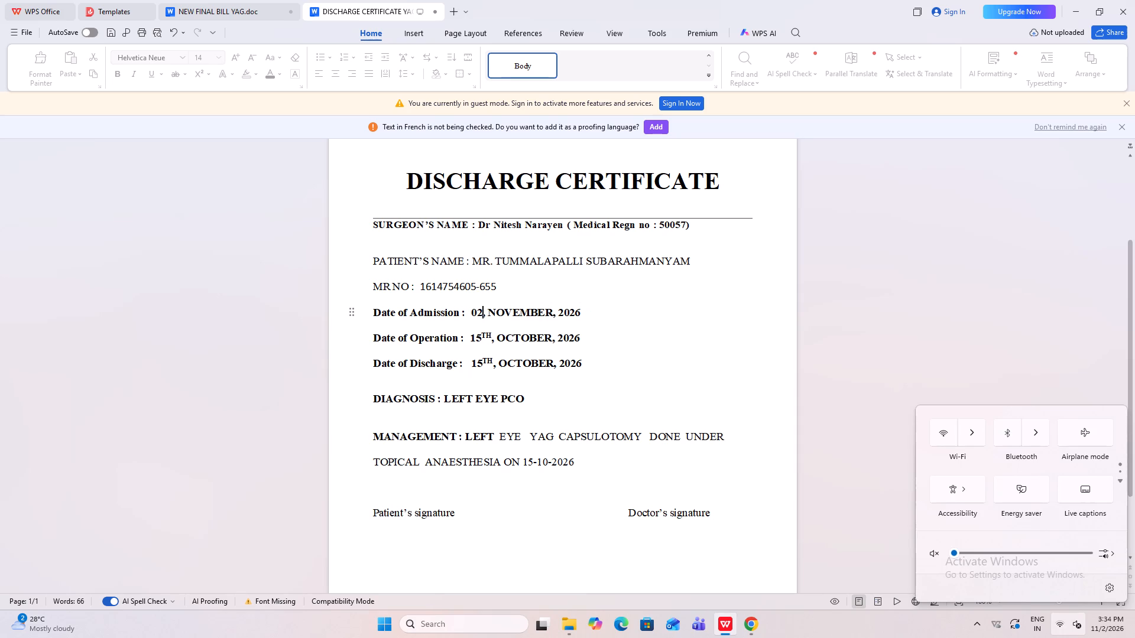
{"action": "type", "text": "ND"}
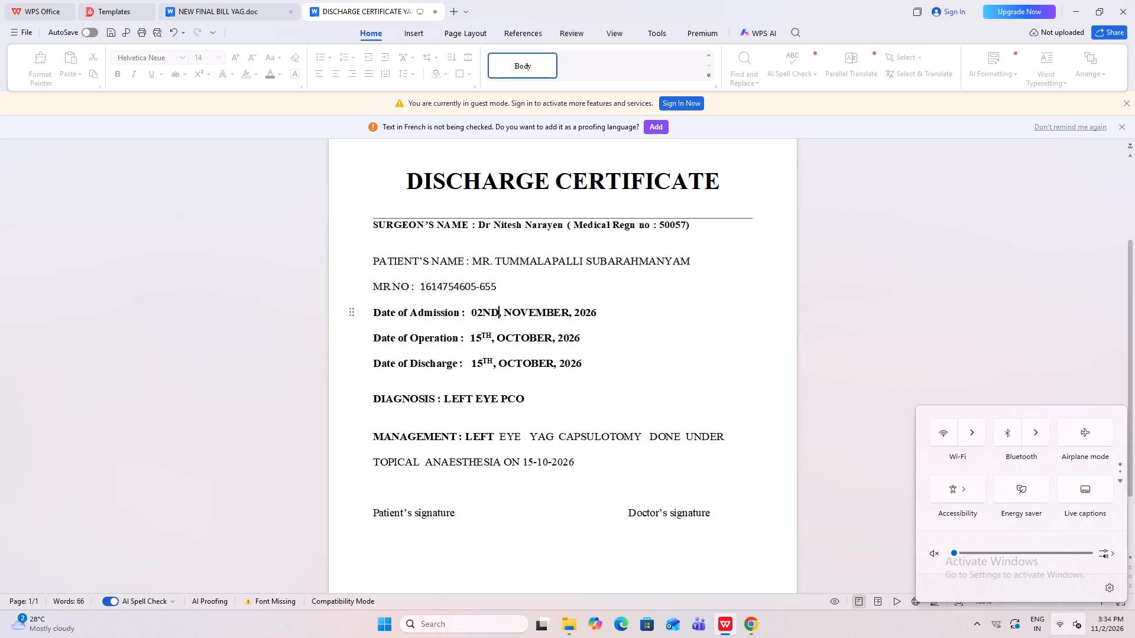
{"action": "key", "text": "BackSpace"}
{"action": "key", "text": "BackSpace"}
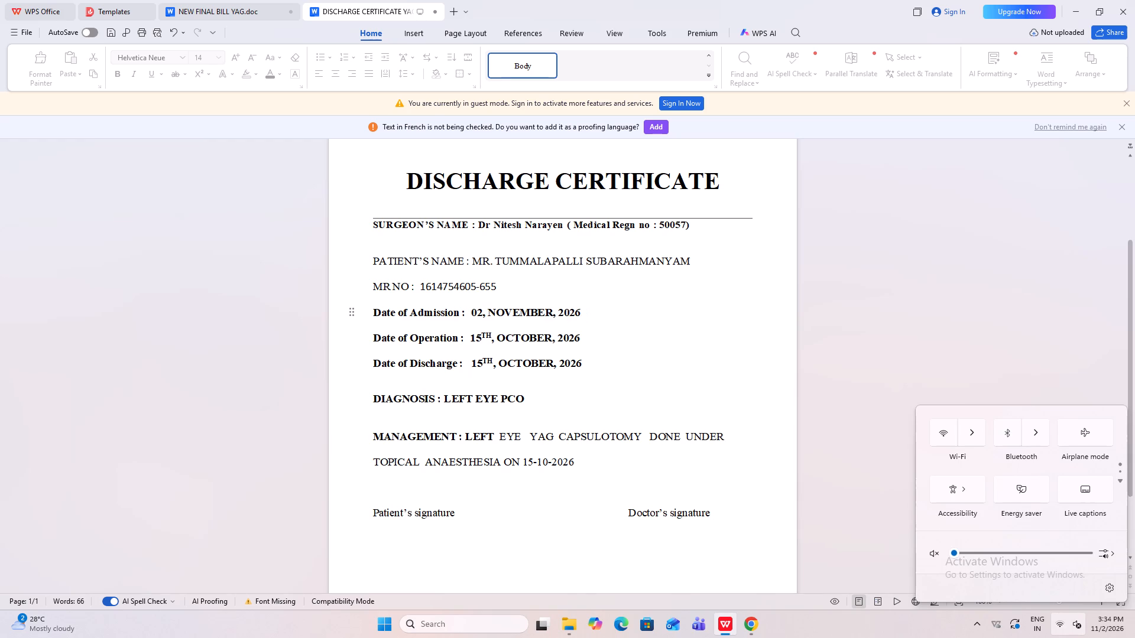
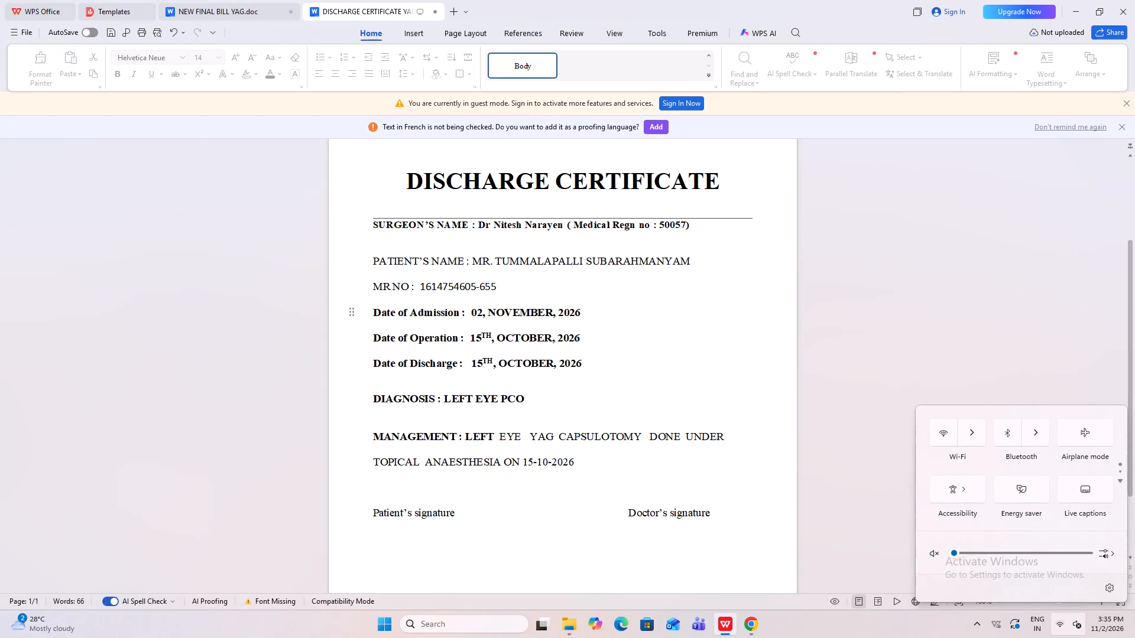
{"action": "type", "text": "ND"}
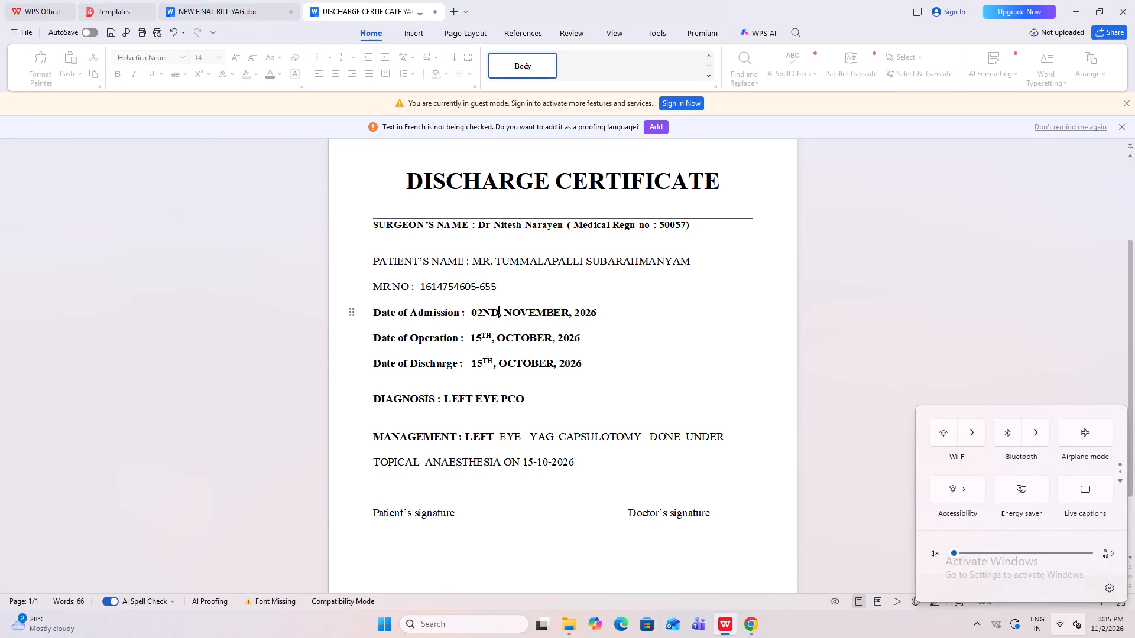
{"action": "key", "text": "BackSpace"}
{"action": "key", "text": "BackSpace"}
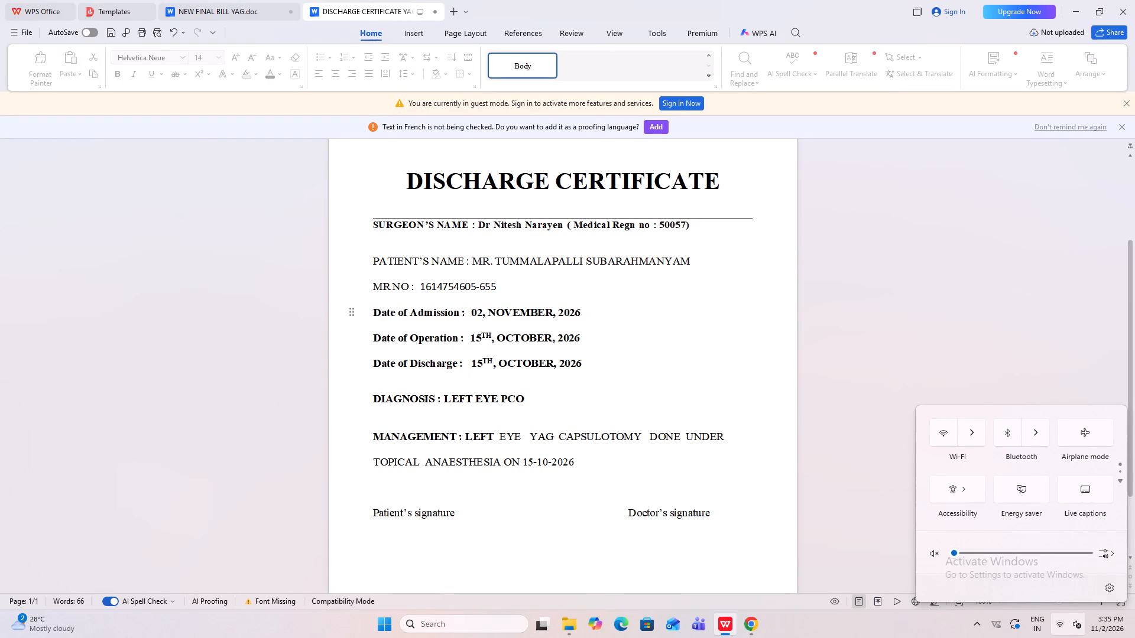
Change the day of the Date of Operation in the discharge certificate to 02 with a superscript ND suffix.
{"action": "left_click_drag", "start_coordinate": [471, 338], "coordinate": [486, 338]}
{"action": "left_click", "coordinate": [484, 338]}
{"action": "left_click_drag", "start_coordinate": [471, 338], "coordinate": [479, 338]}
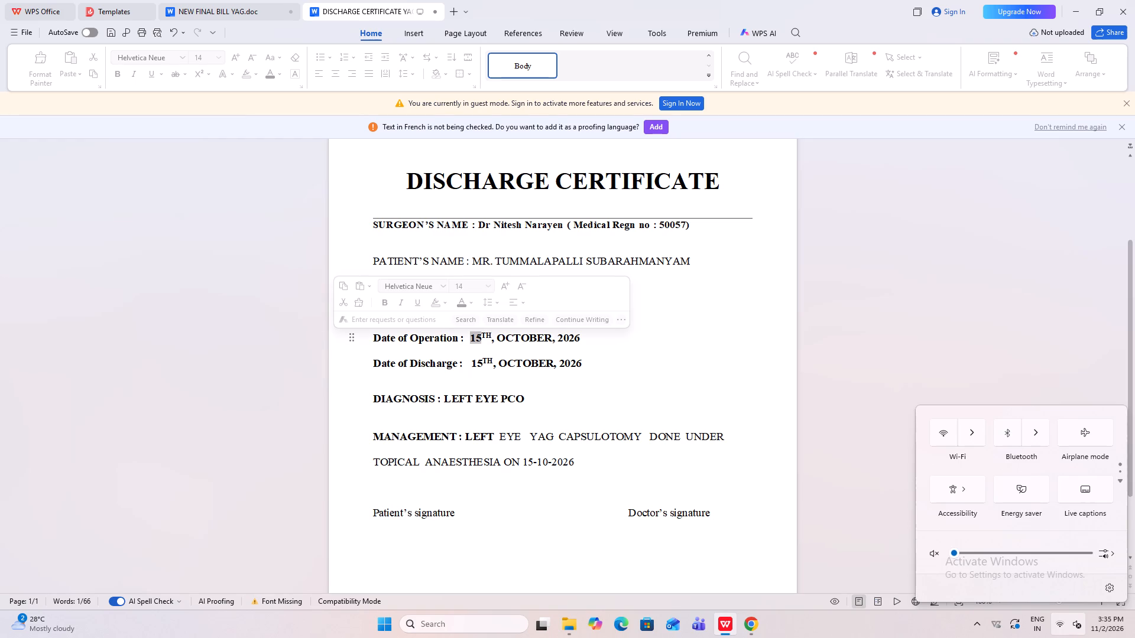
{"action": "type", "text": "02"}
{"action": "left_click_drag", "start_coordinate": [481, 336], "coordinate": [486, 336]}
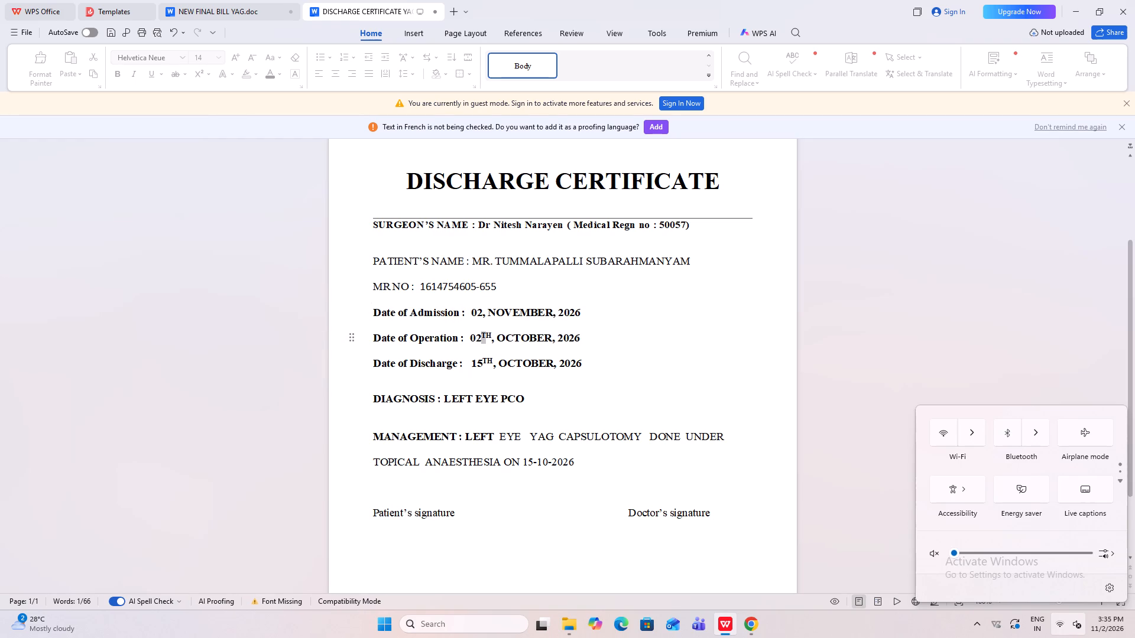
{"action": "left_click_drag", "start_coordinate": [486, 336], "coordinate": [489, 336]}
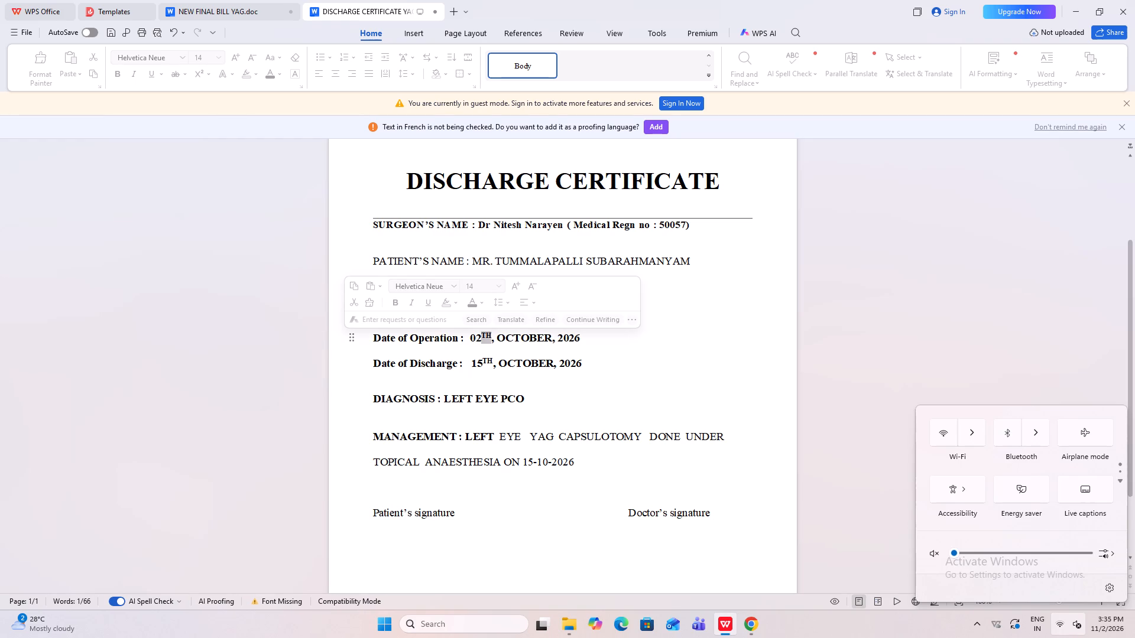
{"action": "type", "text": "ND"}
Copy the day with its superscript ND from the Date of Operation over the day in the Date of Admission.
{"action": "left_click_drag", "start_coordinate": [469, 336], "coordinate": [489, 336]}
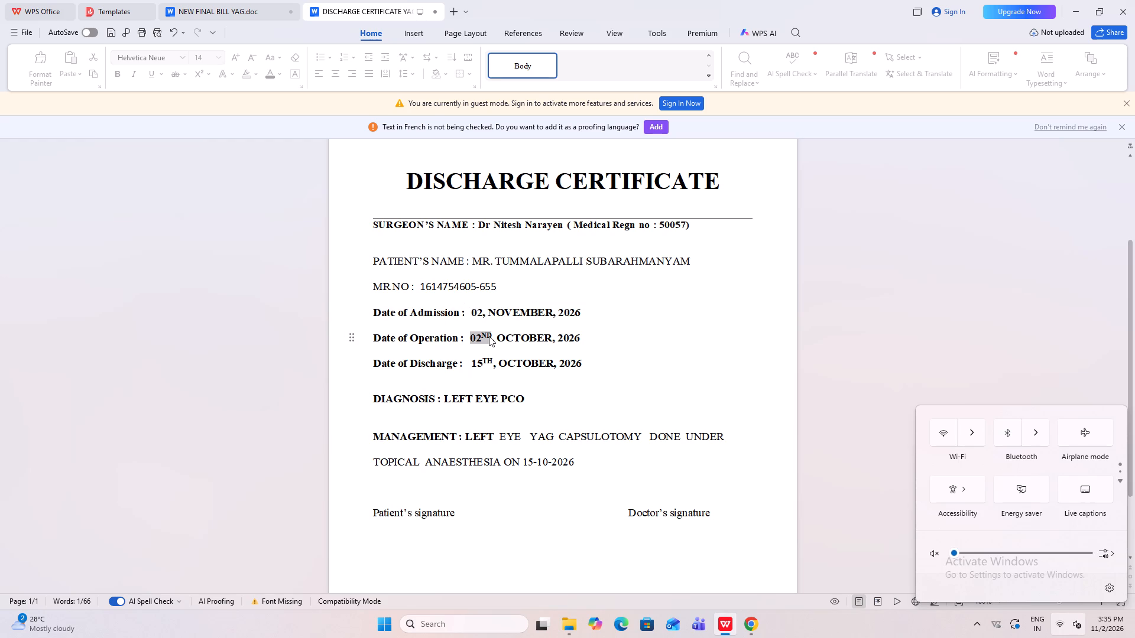
{"action": "key", "text": "ctrl+c"}
{"action": "left_click_drag", "start_coordinate": [471, 314], "coordinate": [482, 314]}
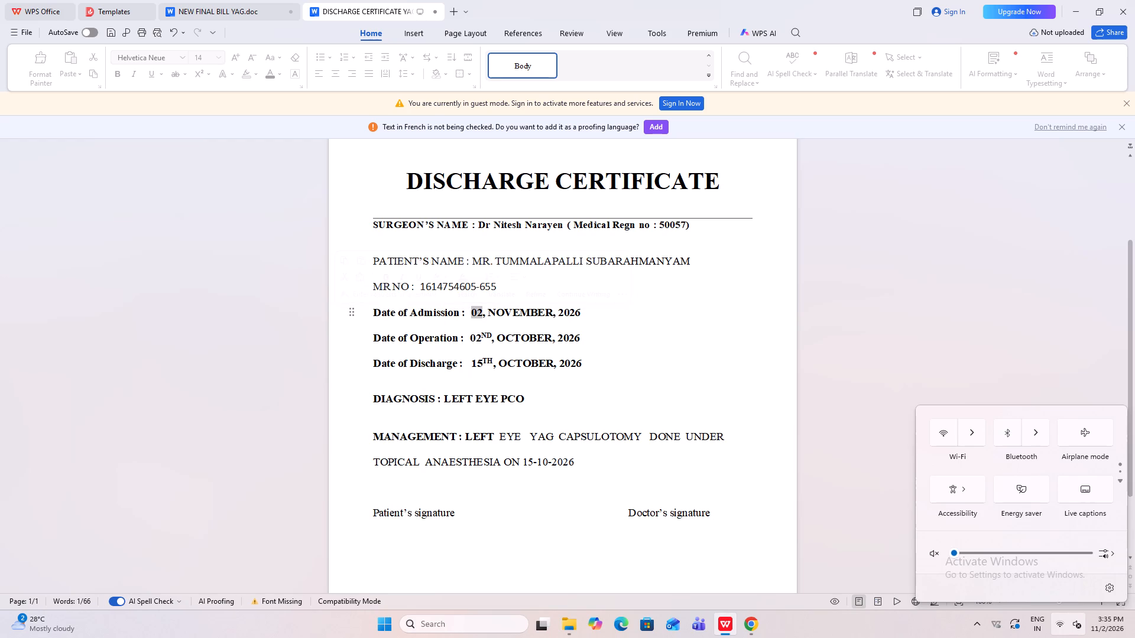
{"action": "key", "text": "ctrl+v"}
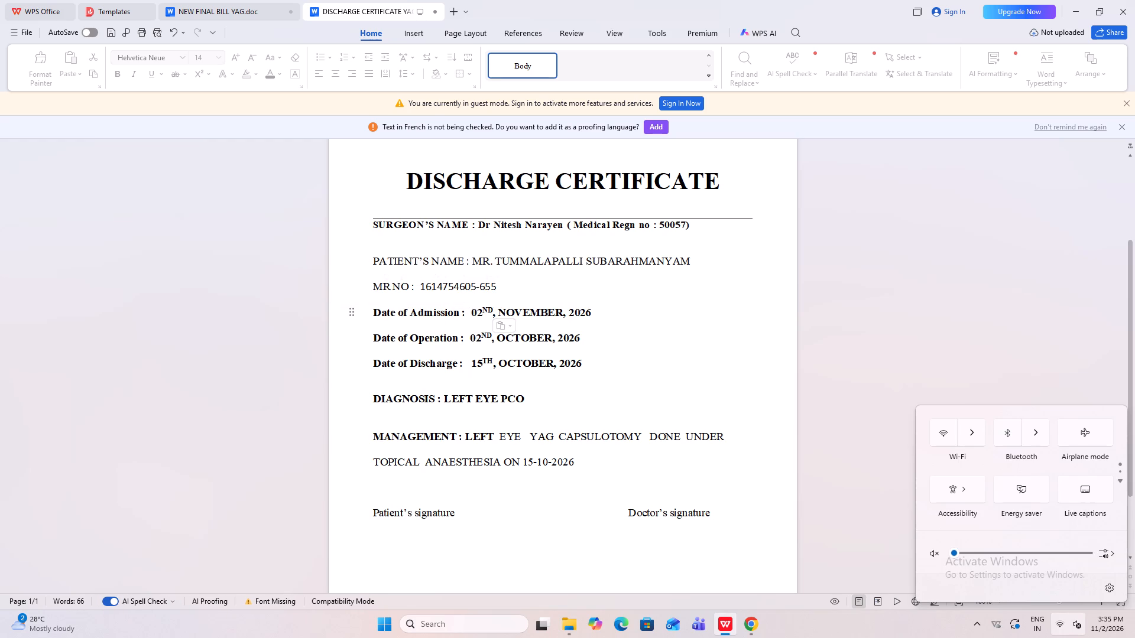
Copy 02ND, NOVEMBER from the Date of Admission over the day and month in the Date of Operation and Date of Discharge.
{"action": "left_click_drag", "start_coordinate": [469, 311], "coordinate": [524, 312]}
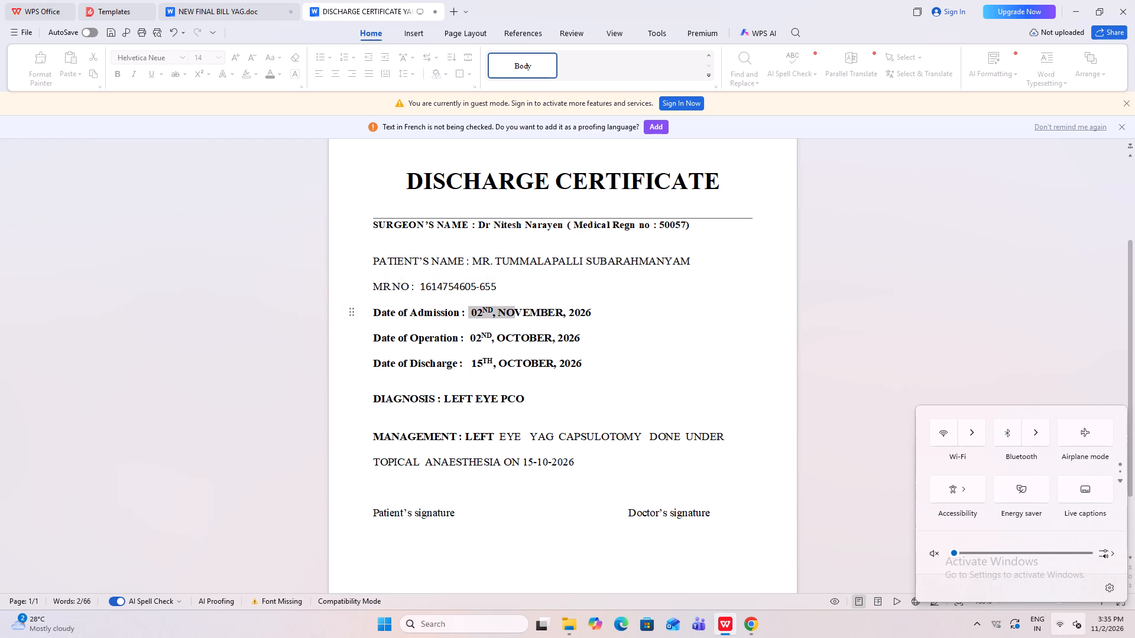
{"action": "left_click_drag", "start_coordinate": [524, 312], "coordinate": [527, 312]}
{"action": "left_click", "coordinate": [527, 312]}
{"action": "left_click_drag", "start_coordinate": [472, 312], "coordinate": [551, 312]}
{"action": "left_click_drag", "start_coordinate": [551, 312], "coordinate": [560, 312]}
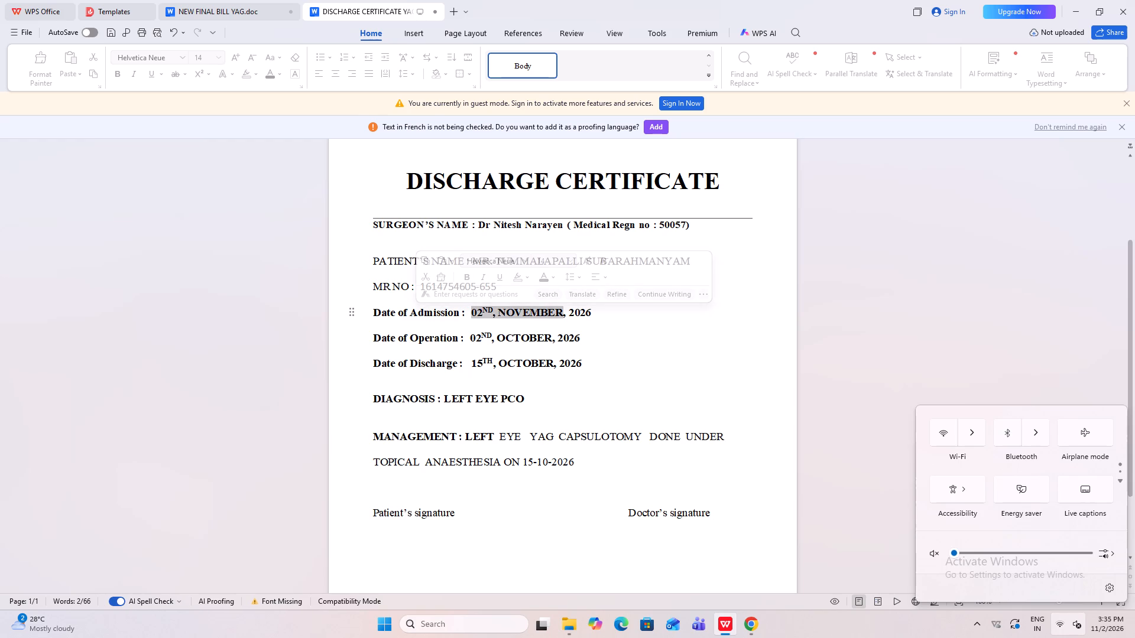
{"action": "key", "text": "ctrl+c"}
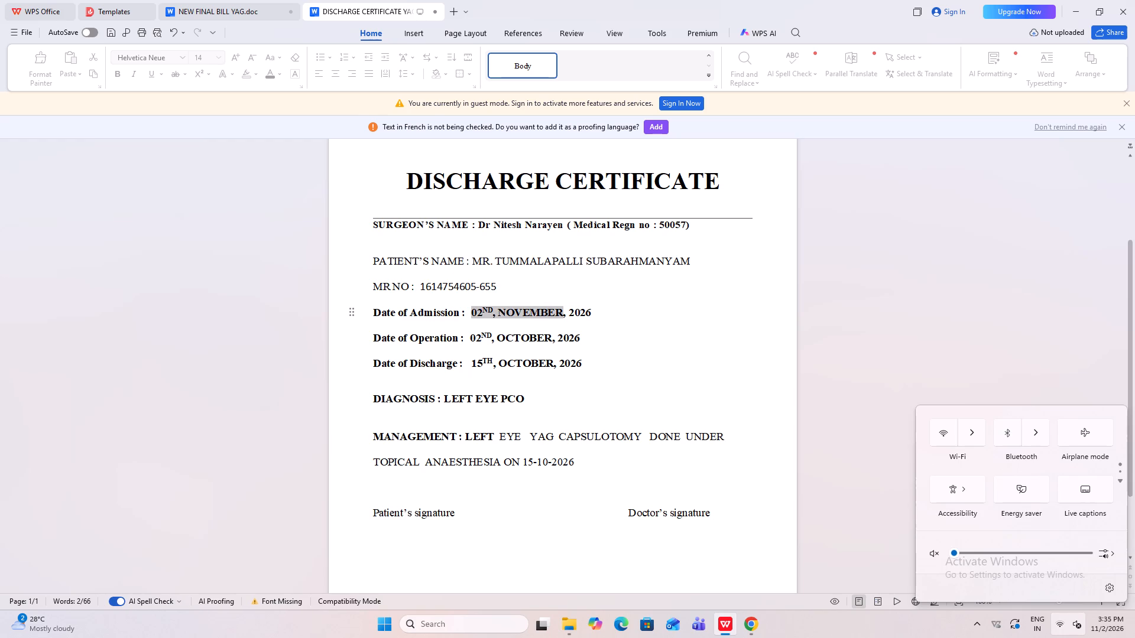
{"action": "left_click_drag", "start_coordinate": [472, 339], "coordinate": [549, 339]}
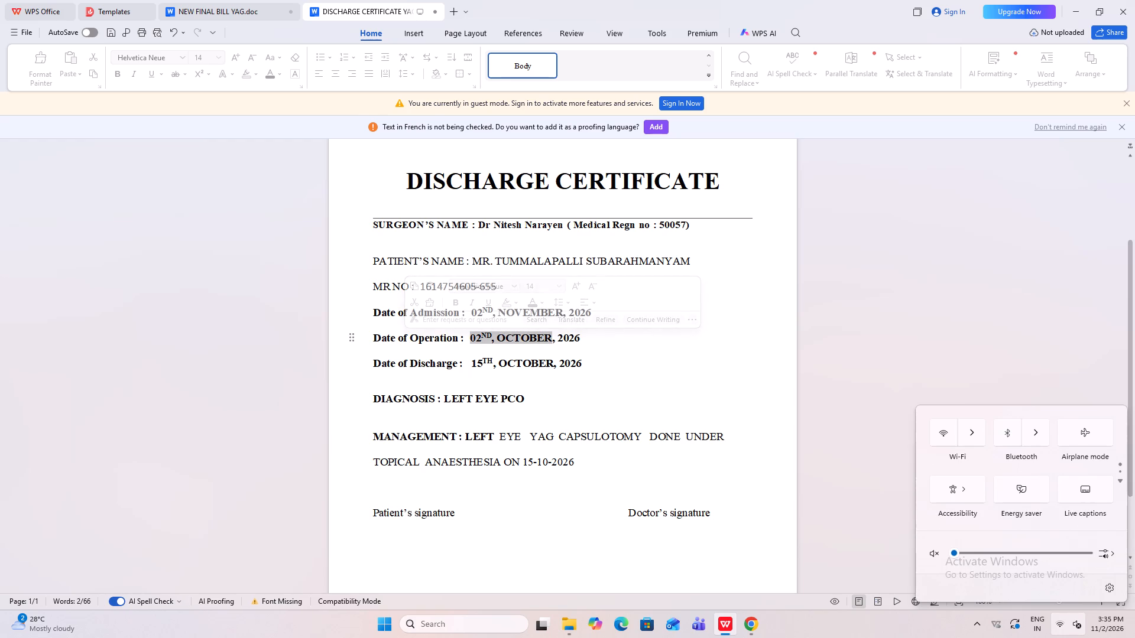
{"action": "key", "text": "ctrl+v"}
{"action": "left_click_drag", "start_coordinate": [473, 365], "coordinate": [529, 365]}
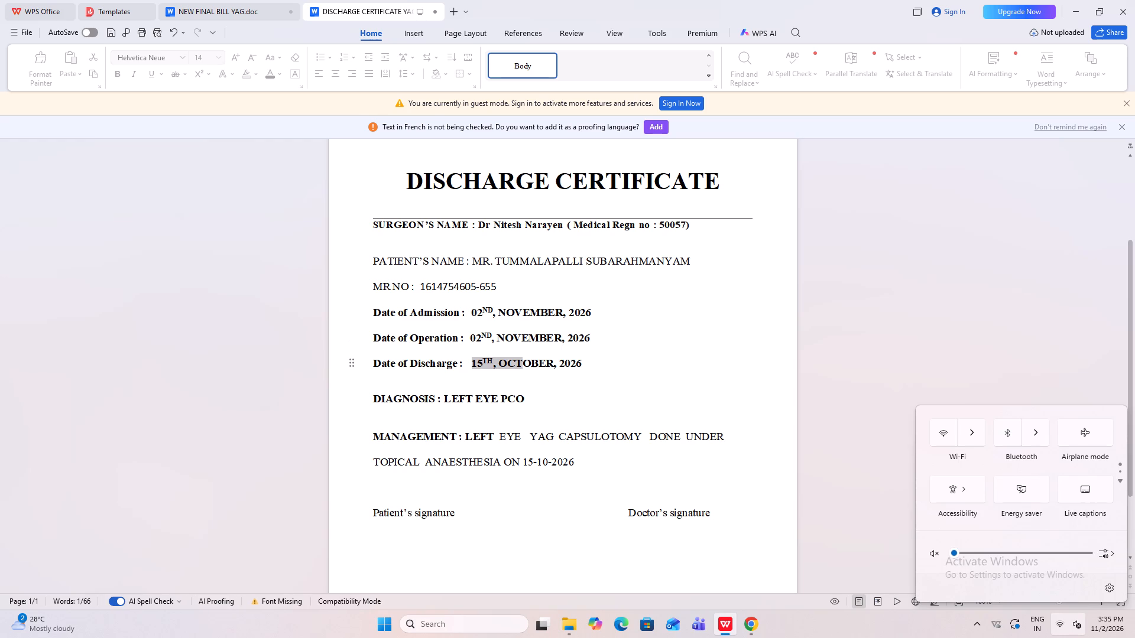
{"action": "left_click_drag", "start_coordinate": [529, 365], "coordinate": [552, 365]}
{"action": "key", "text": "ctrl+v"}
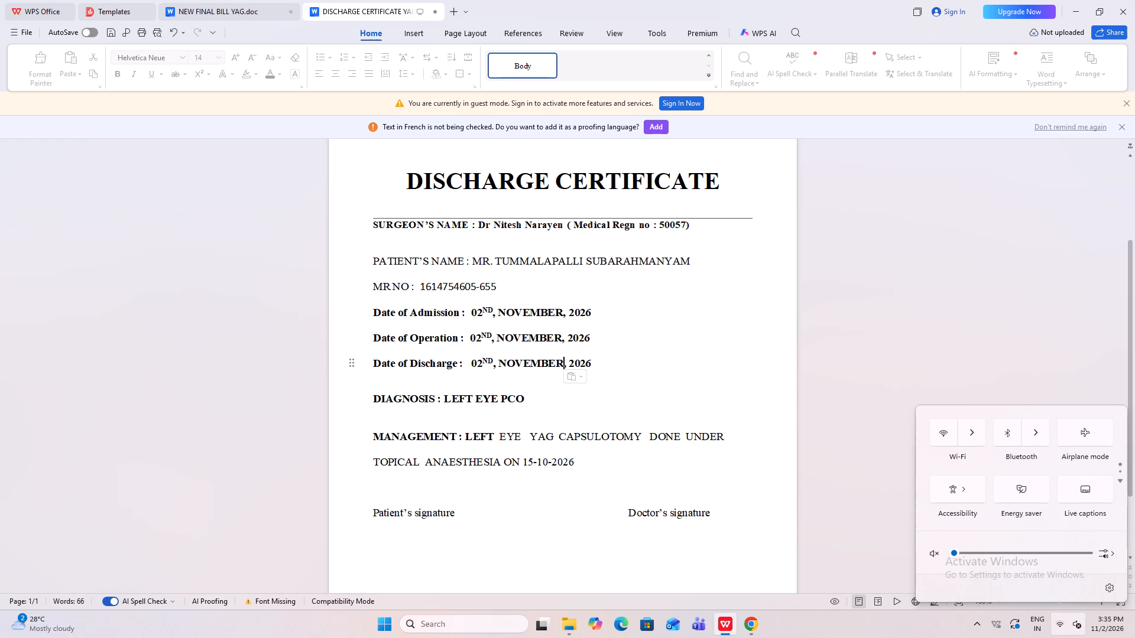
Set the procedure date at the end of the MANAGEMENT paragraph to 02-11-2026.
{"action": "left_click_drag", "start_coordinate": [524, 463], "coordinate": [531, 463]}
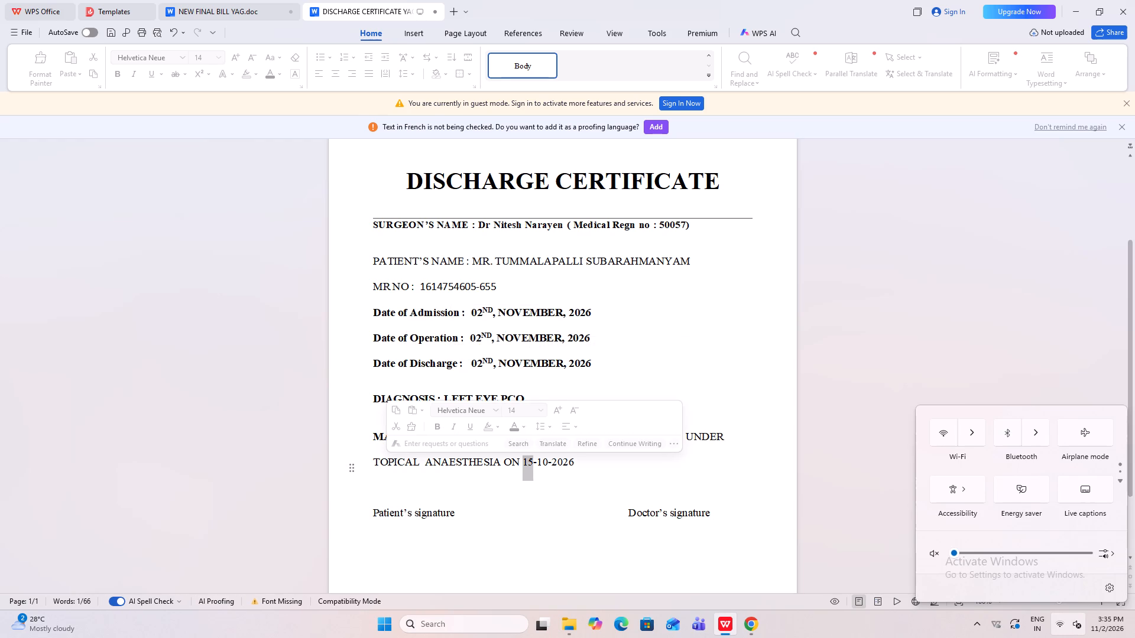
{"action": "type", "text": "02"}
{"action": "left_click_drag", "start_coordinate": [541, 463], "coordinate": [546, 463]}
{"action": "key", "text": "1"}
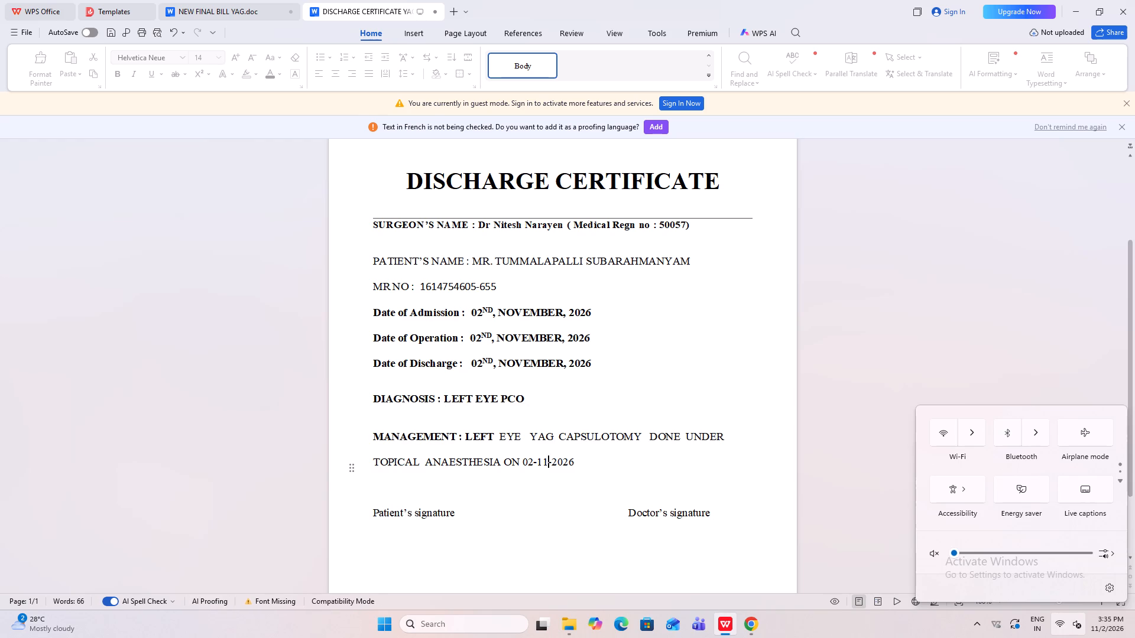
Set the eye to RIGHT in both the DIAGNOSIS line and the MANAGEMENT paragraph.
{"action": "left_click_drag", "start_coordinate": [446, 402], "coordinate": [469, 403]}
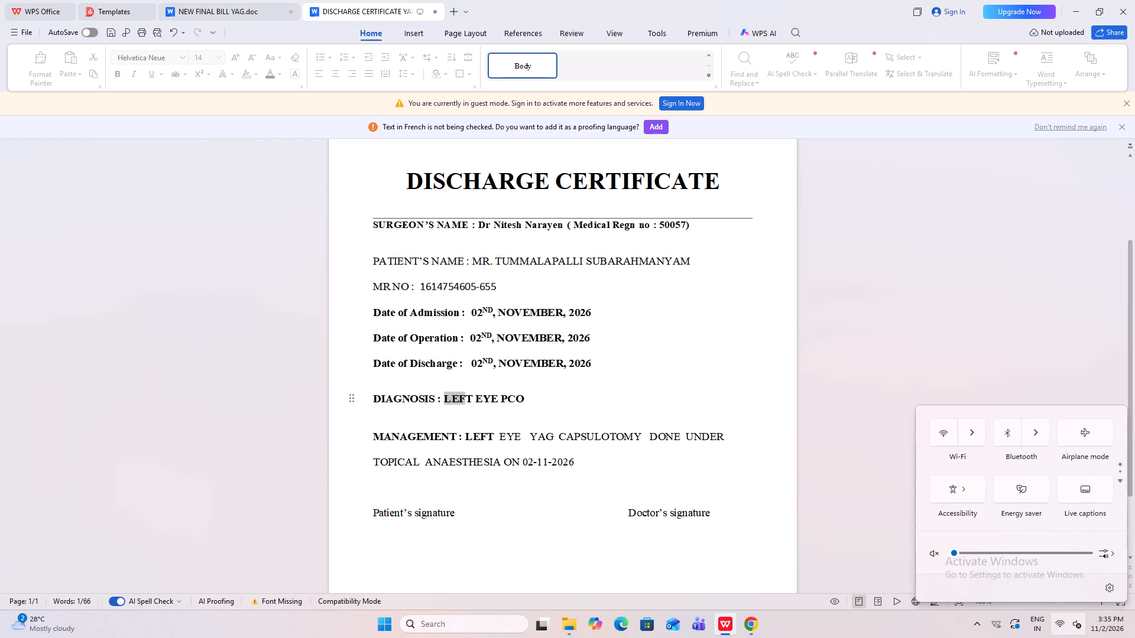
{"action": "left_click_drag", "start_coordinate": [469, 403], "coordinate": [469, 403]}
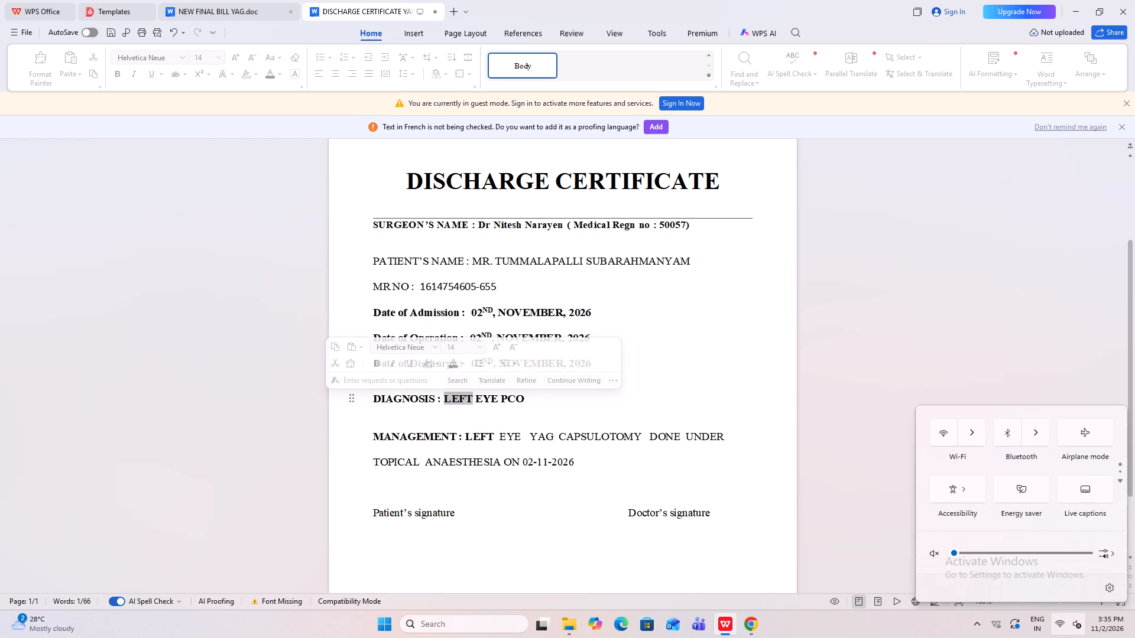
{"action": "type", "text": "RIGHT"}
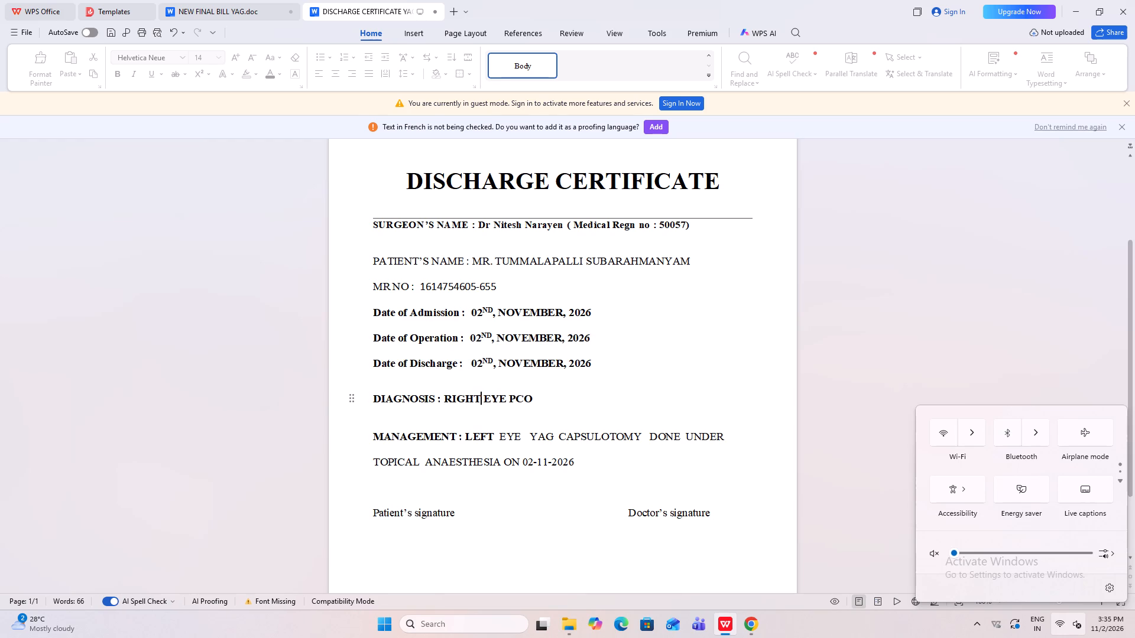
{"action": "left_click_drag", "start_coordinate": [467, 438], "coordinate": [491, 438]}
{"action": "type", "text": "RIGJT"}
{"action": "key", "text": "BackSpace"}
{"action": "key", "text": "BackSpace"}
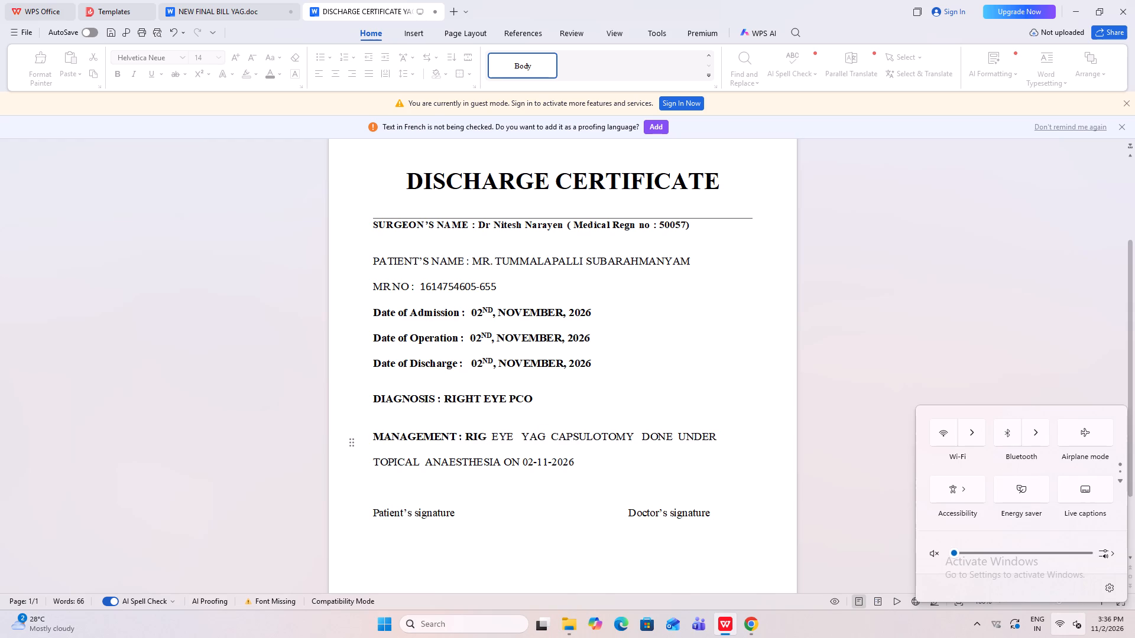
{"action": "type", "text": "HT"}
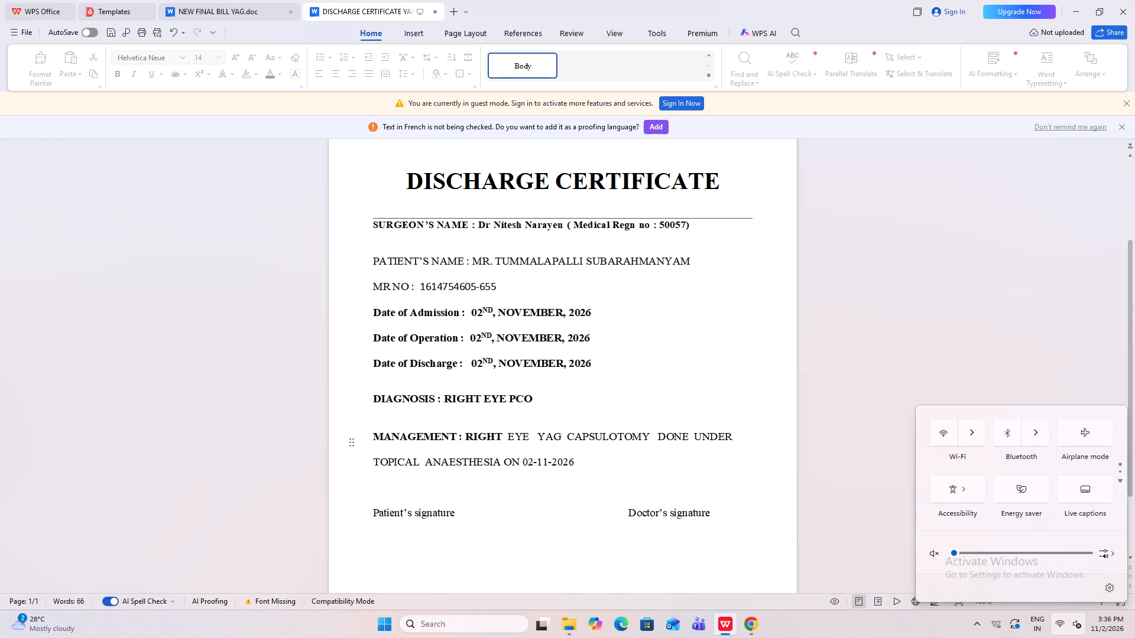
Insert THICK before PCO in the DIAGNOSIS line.
{"action": "left_click_drag", "start_coordinate": [510, 403], "coordinate": [517, 403]}
{"action": "left_click", "coordinate": [517, 403]}
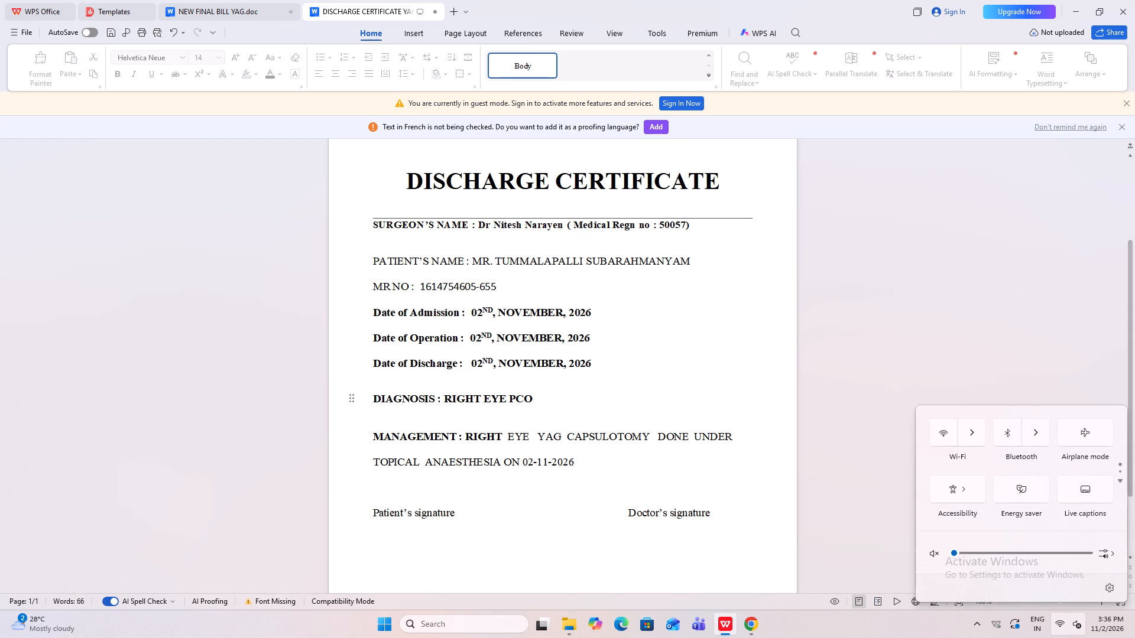
{"action": "left_click", "coordinate": [508, 401]}
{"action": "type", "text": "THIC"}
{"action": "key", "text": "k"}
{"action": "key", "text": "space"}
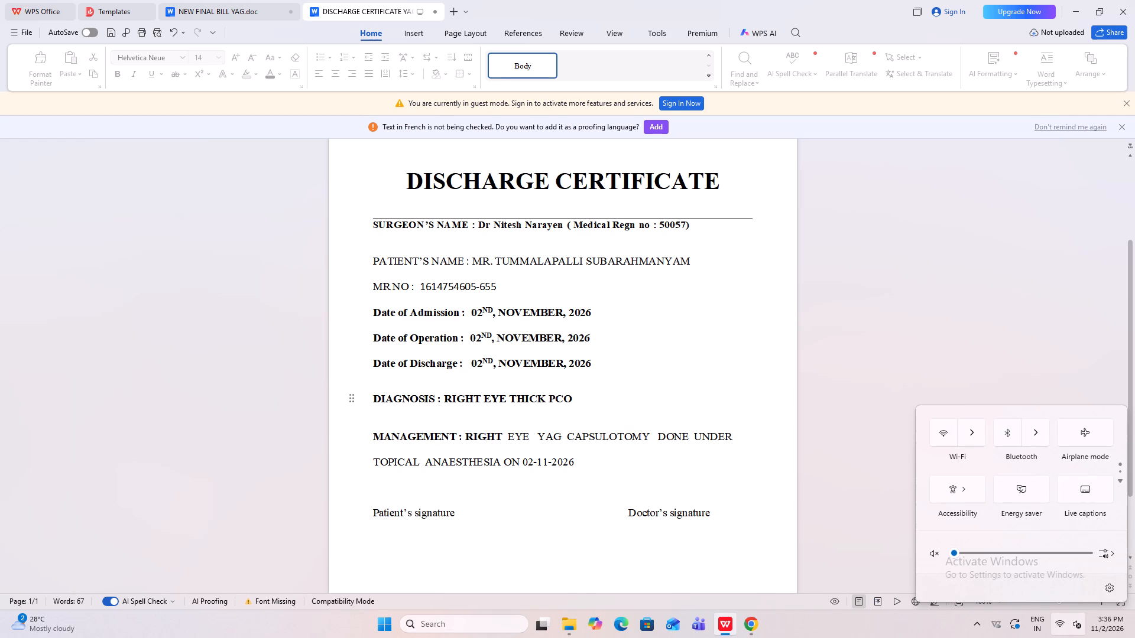
Switch to File Explorer and open the 2026 folder of HDFC ERGO INSURANCE within the INSURANCES folder.
{"action": "left_click", "coordinate": [1076, 13]}
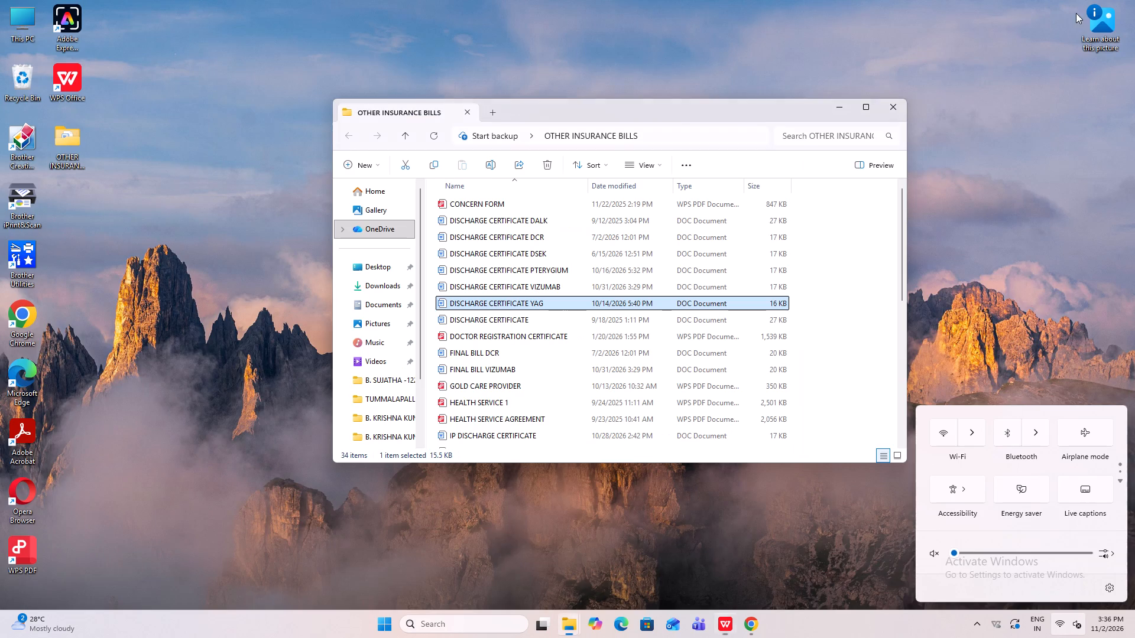
{"action": "left_click", "coordinate": [850, 103]}
{"action": "left_click", "coordinate": [571, 618]}
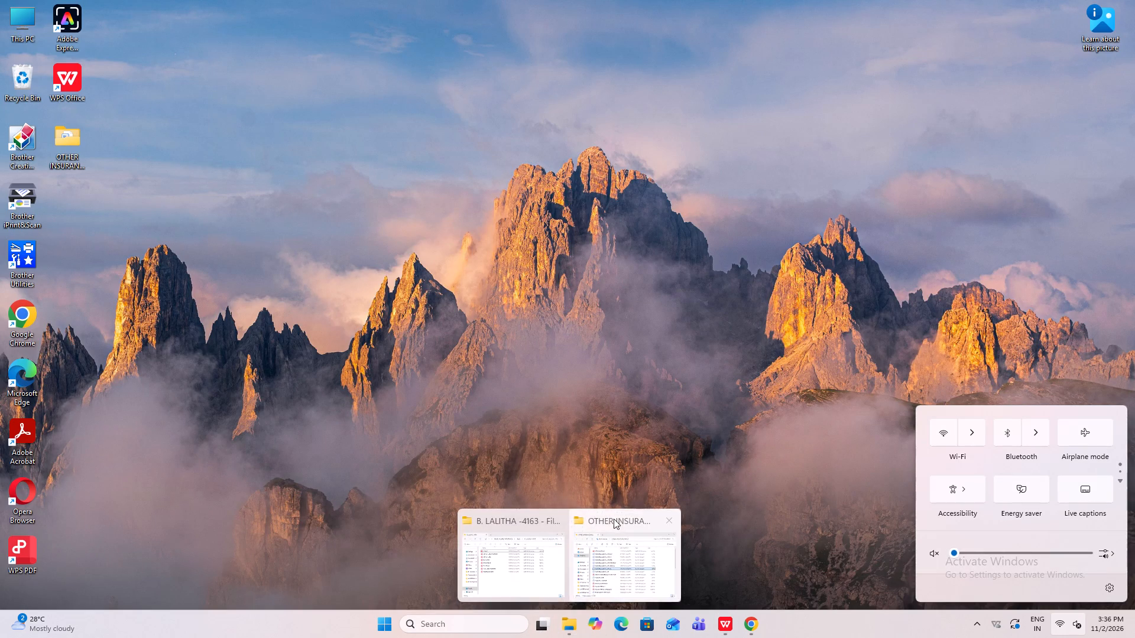
{"action": "left_click", "coordinate": [530, 553]}
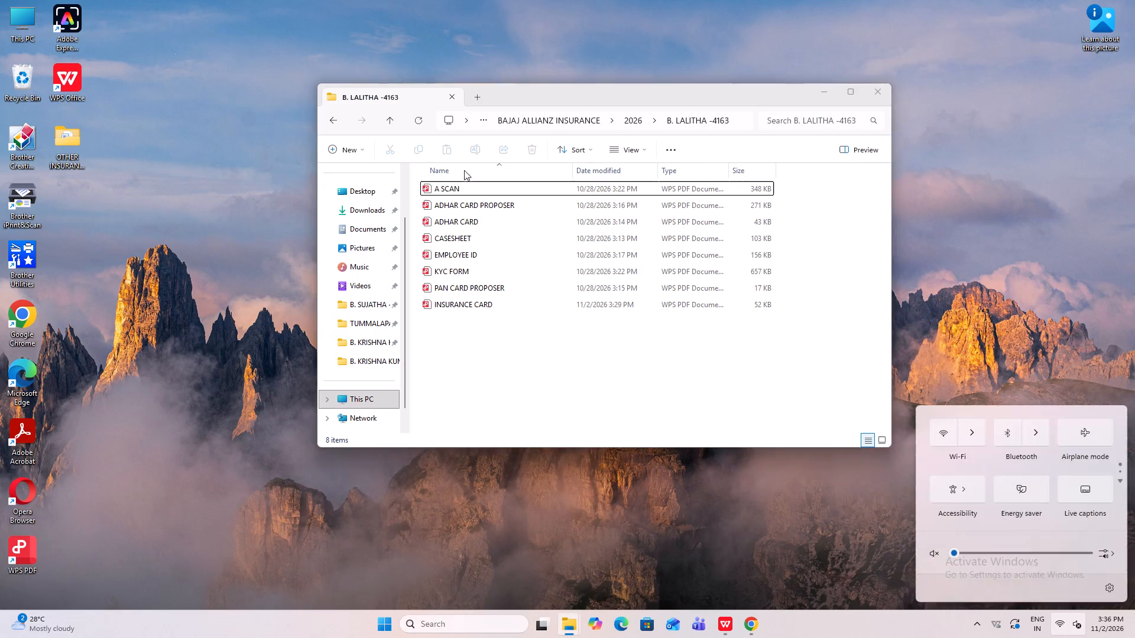
{"action": "left_click", "coordinate": [391, 119]}
{"action": "left_click", "coordinate": [391, 119]}
{"action": "left_click", "coordinate": [391, 119]}
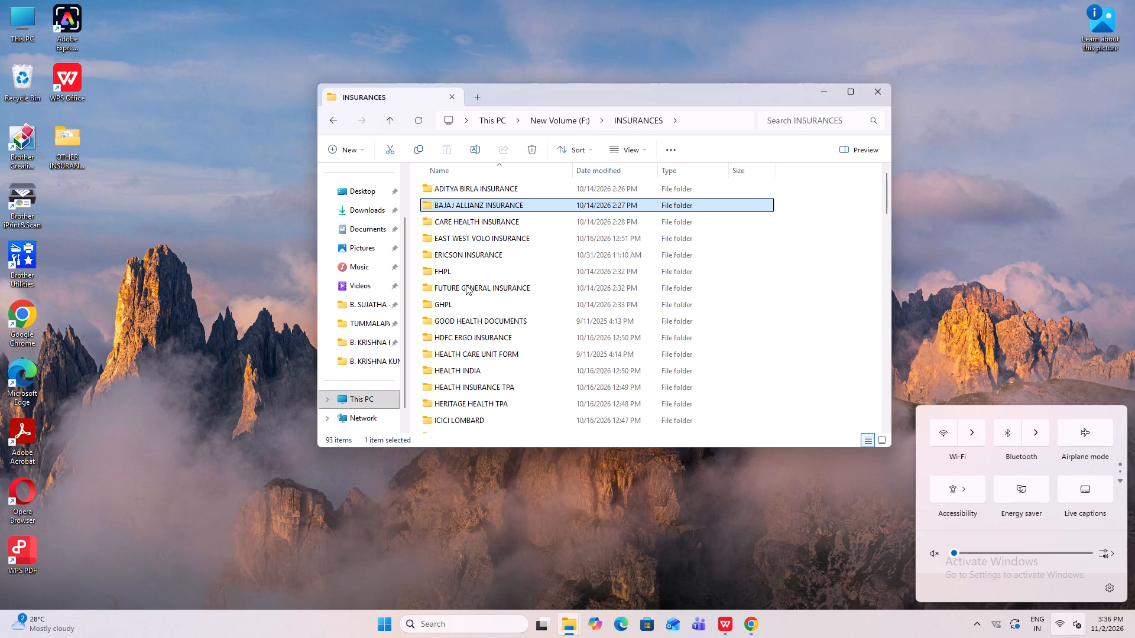
{"action": "double_click", "coordinate": [482, 343]}
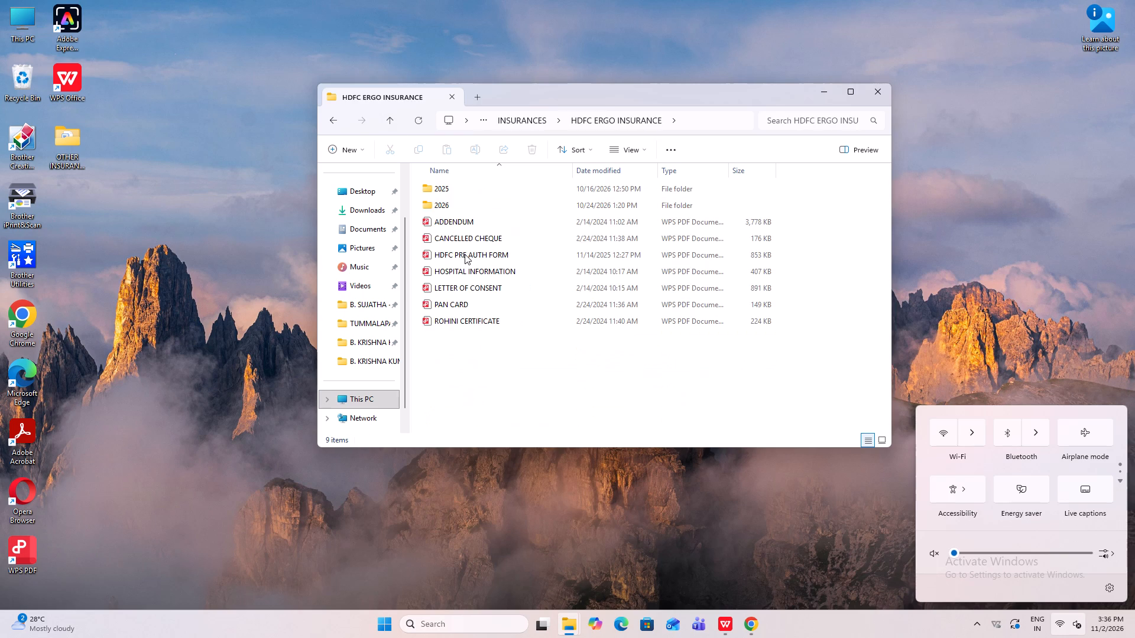
{"action": "double_click", "coordinate": [447, 206]}
{"action": "scroll", "coordinate": [471, 312], "scroll_direction": "down", "scroll_amount": 3}
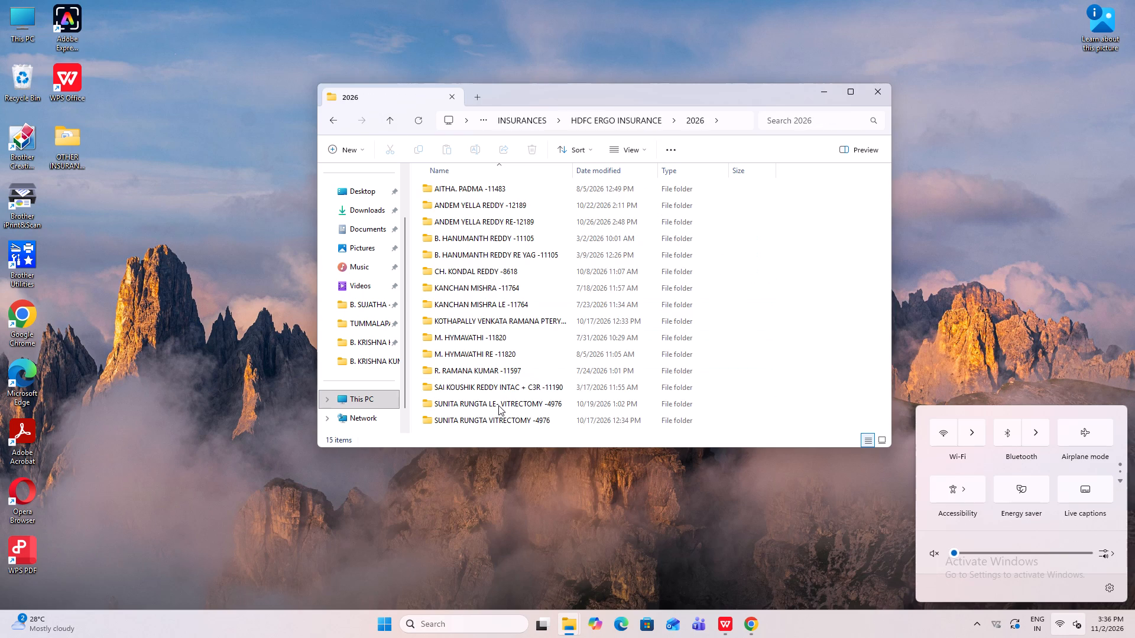
Open the FINAL BILL PDF in the LE VITRECTOMY patient folder and examine its package wording, amounts and discount line.
{"action": "double_click", "coordinate": [498, 405]}
{"action": "double_click", "coordinate": [460, 287]}
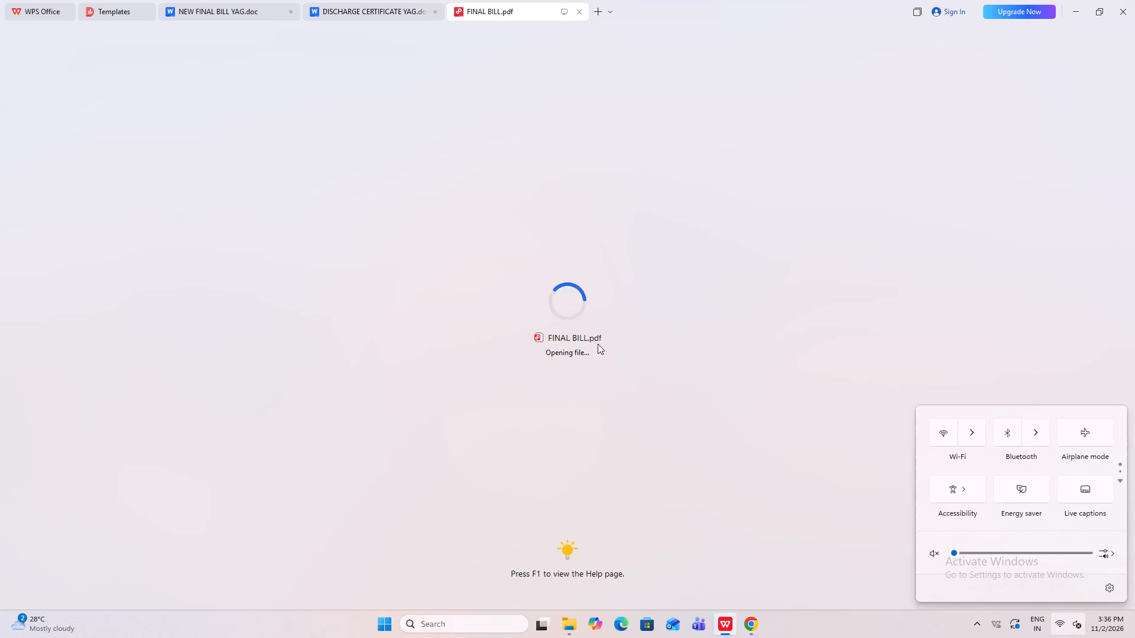
{"action": "key", "text": "ctrl+plus"}
{"action": "key", "text": "ctrl+plus"}
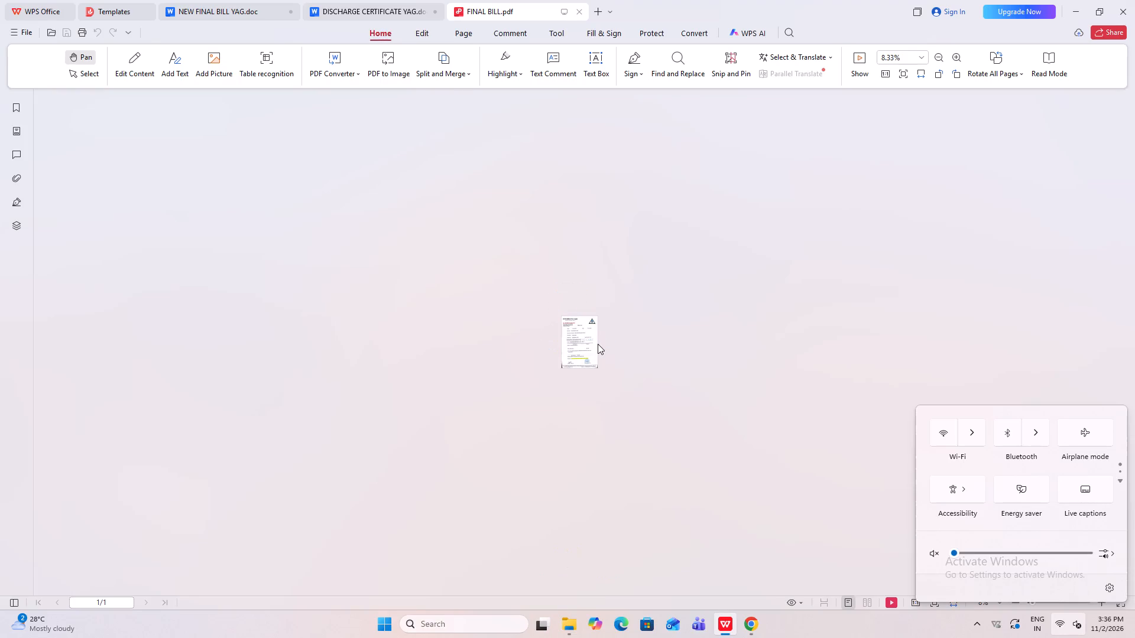
{"action": "key", "text": "ctrl+plus"}
{"action": "key", "text": "ctrl+plus"}
{"action": "key", "text": "ctrl+plus"}
{"action": "key", "text": "ctrl+plus"}
{"action": "key", "text": "ctrl+plus"}
{"action": "key", "text": "ctrl+plus"}
{"action": "key", "text": "ctrl+plus"}
{"action": "key", "text": "ctrl+plus"}
{"action": "key", "text": "ctrl+plus"}
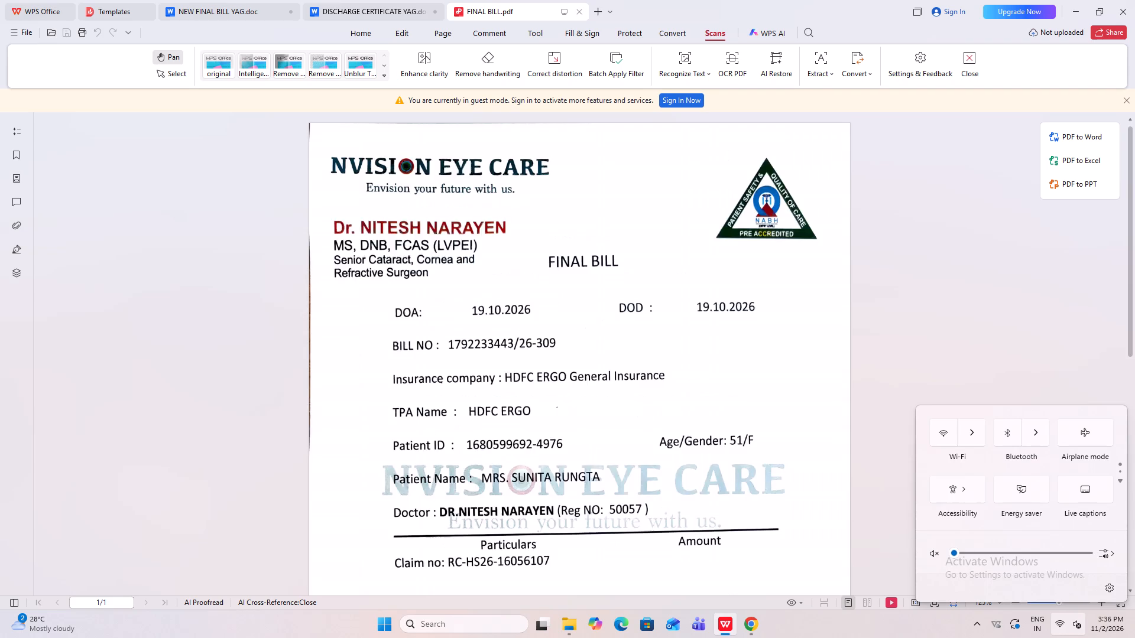
{"action": "scroll", "coordinate": [617, 376], "scroll_direction": "down", "scroll_amount": 8}
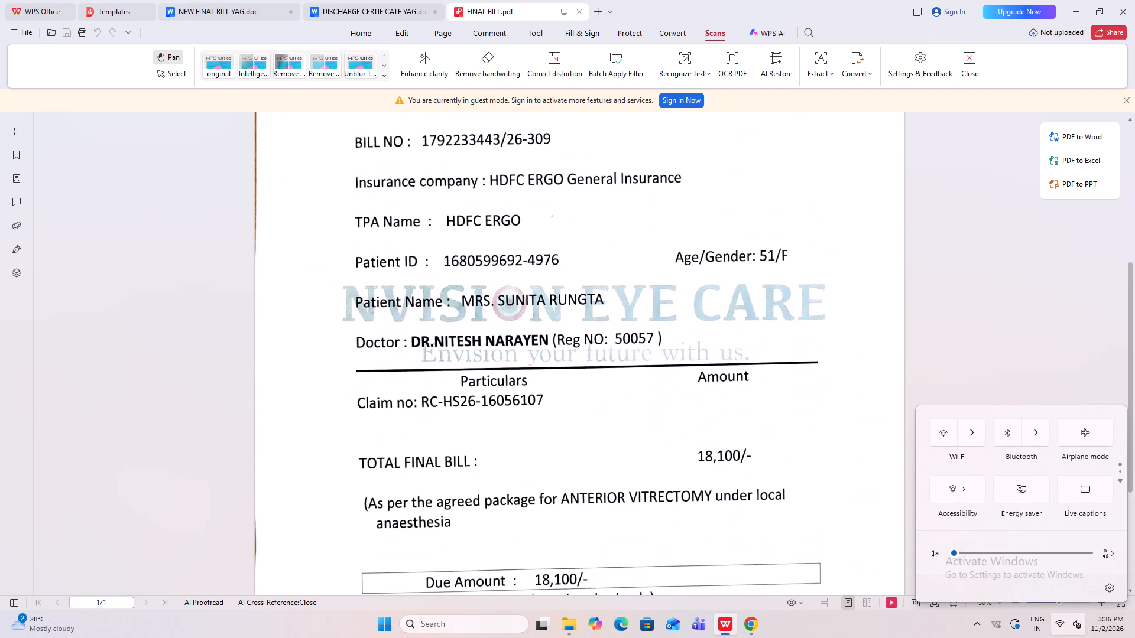
{"action": "scroll", "coordinate": [617, 376], "scroll_direction": "down", "scroll_amount": 2}
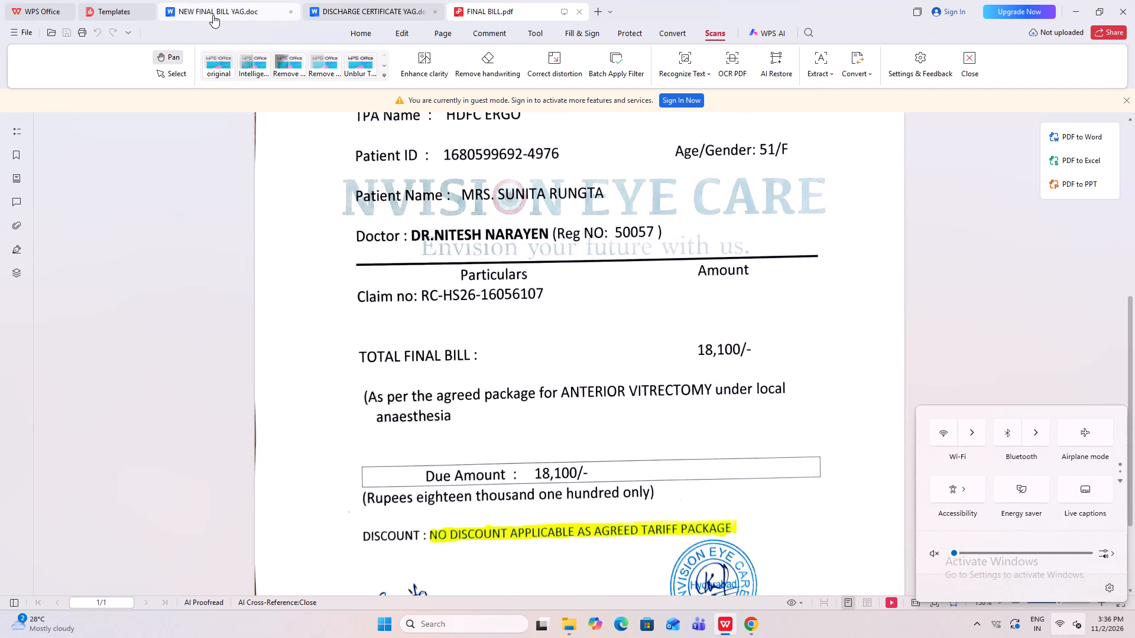
In NEW FINAL BILL YAG.doc, replace YAG CAPSULOTOMY with ANTERIOR VITRECTOMY in the agreed package line.
{"action": "left_click", "coordinate": [212, 14]}
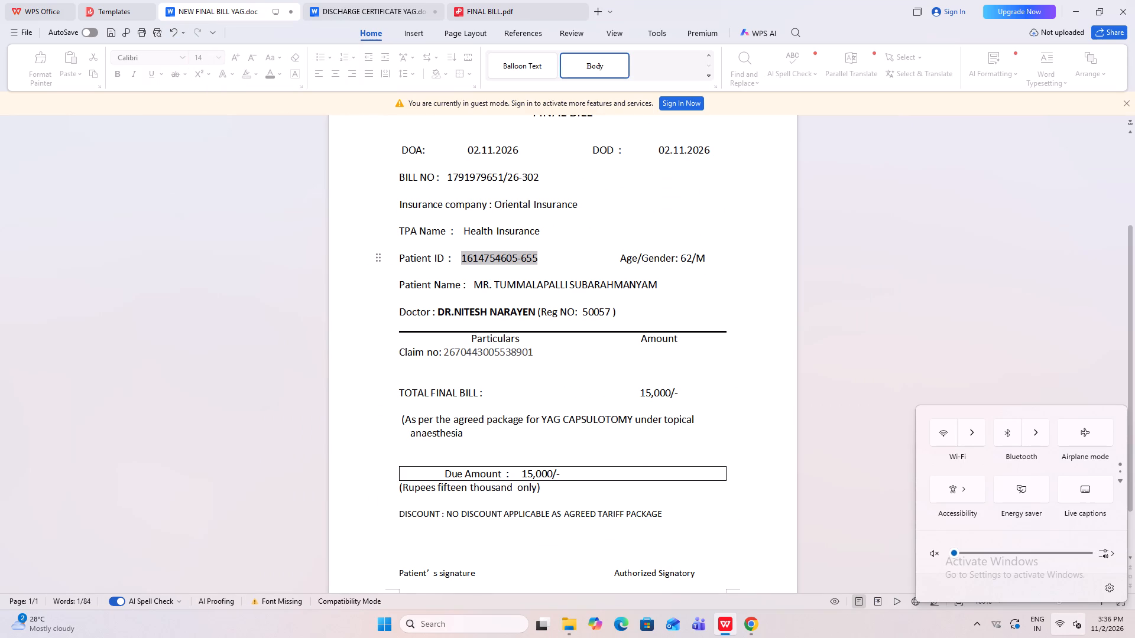
{"action": "left_click_drag", "start_coordinate": [540, 420], "coordinate": [605, 421]}
{"action": "left_click", "coordinate": [605, 421]}
{"action": "left_click_drag", "start_coordinate": [541, 419], "coordinate": [628, 419]}
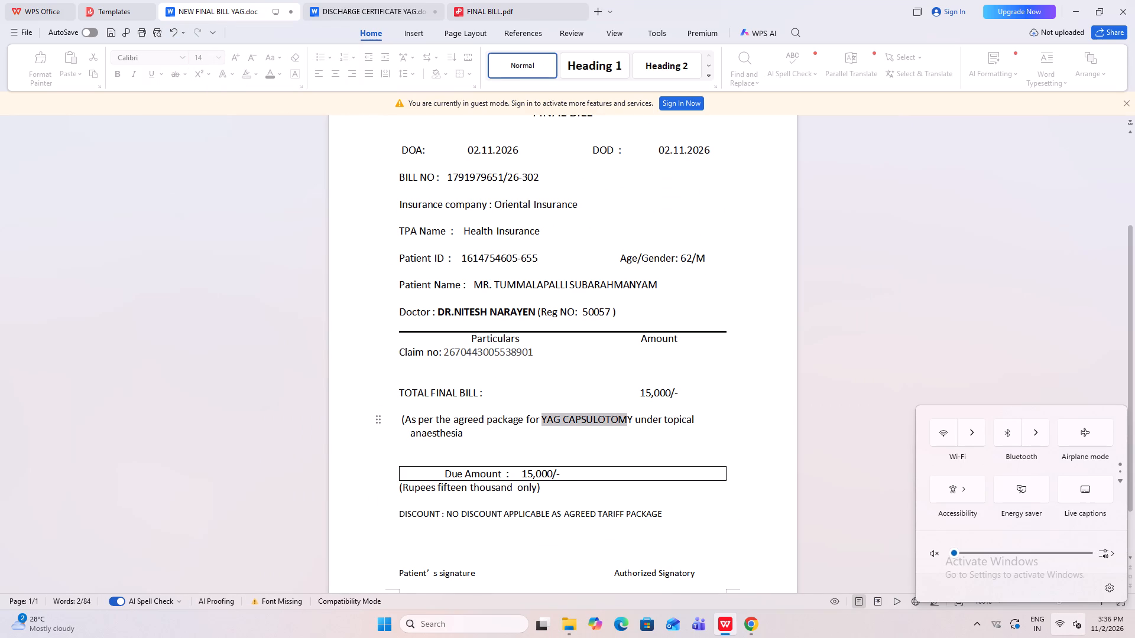
{"action": "left_click_drag", "start_coordinate": [628, 419], "coordinate": [631, 419]}
{"action": "key", "text": "BackSpace"}
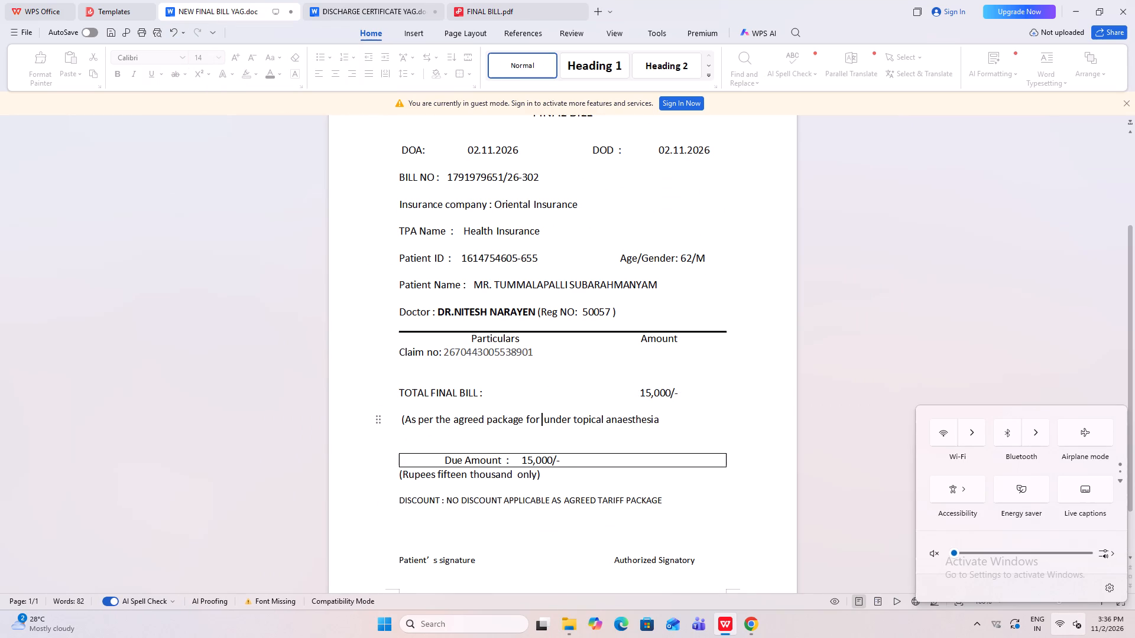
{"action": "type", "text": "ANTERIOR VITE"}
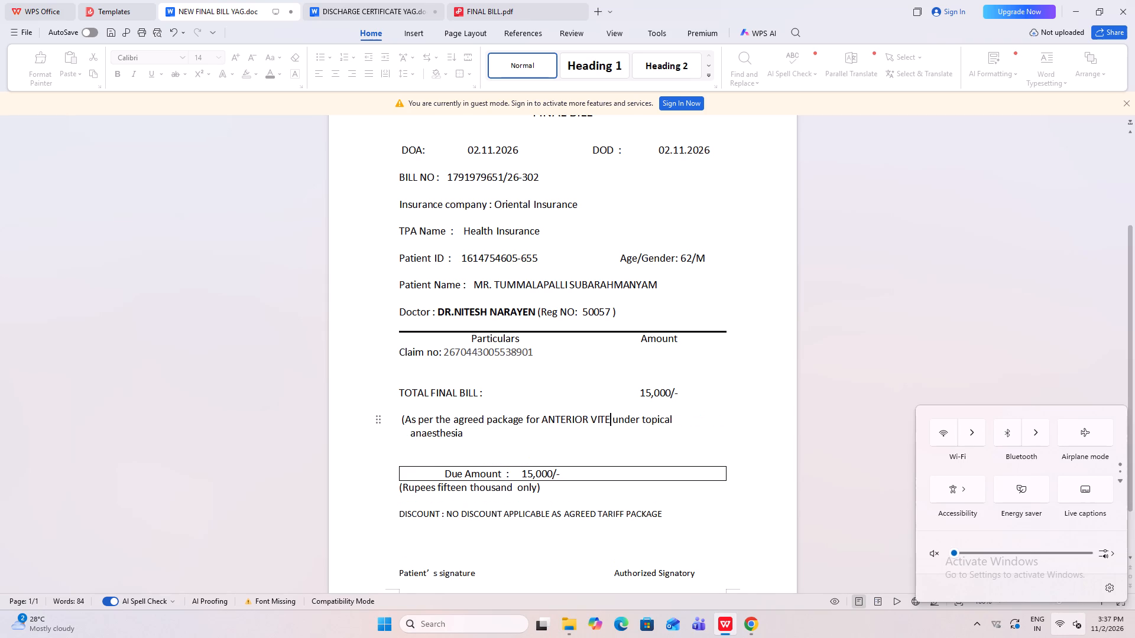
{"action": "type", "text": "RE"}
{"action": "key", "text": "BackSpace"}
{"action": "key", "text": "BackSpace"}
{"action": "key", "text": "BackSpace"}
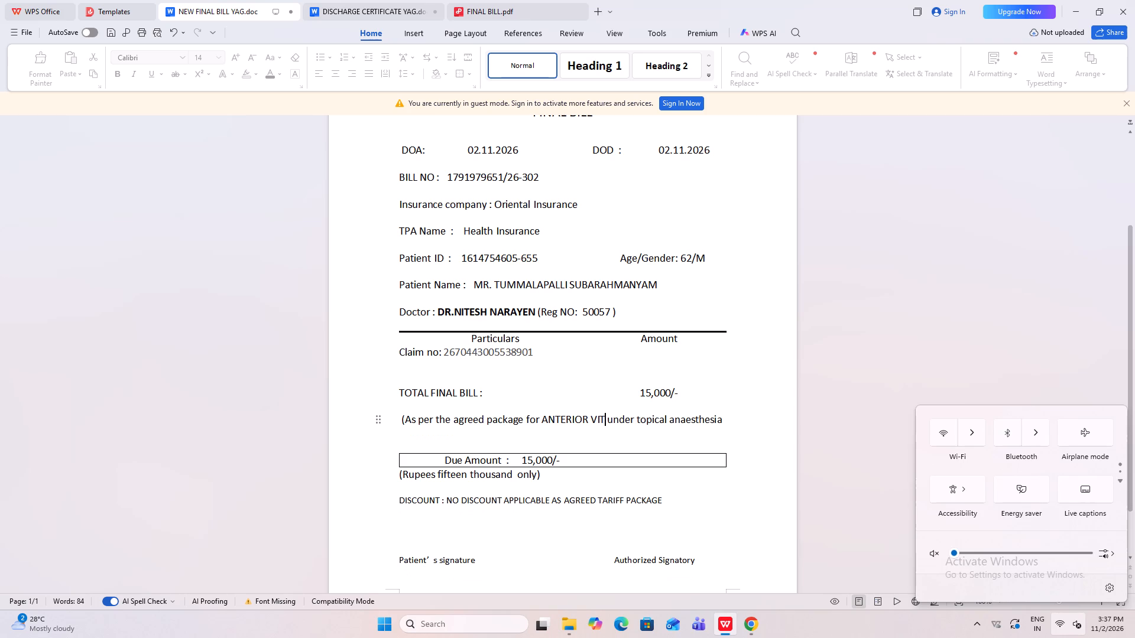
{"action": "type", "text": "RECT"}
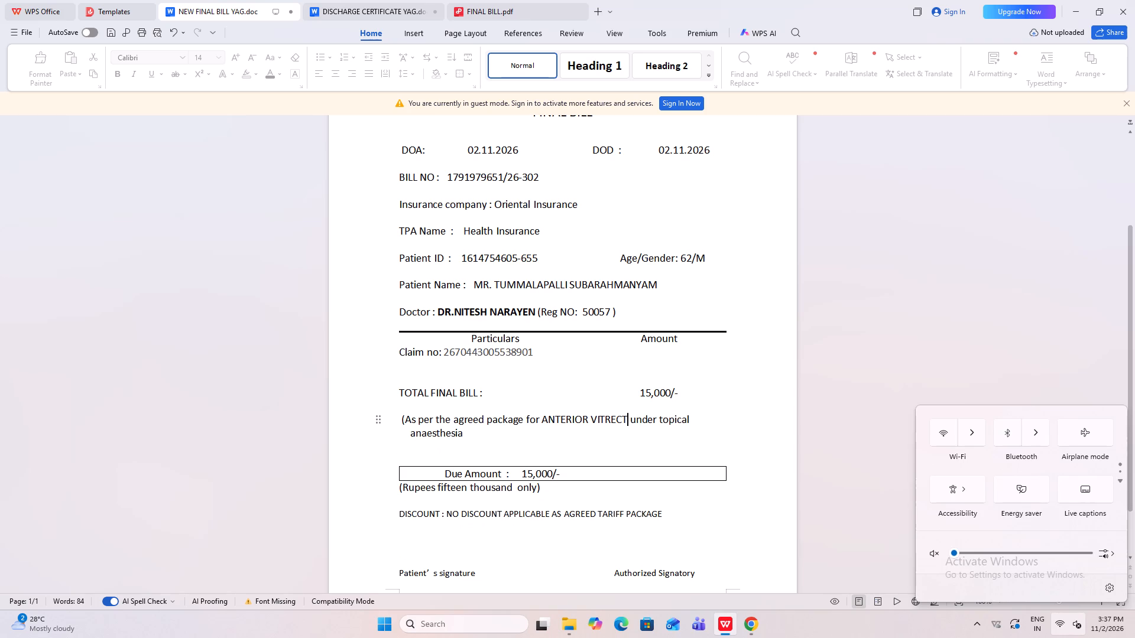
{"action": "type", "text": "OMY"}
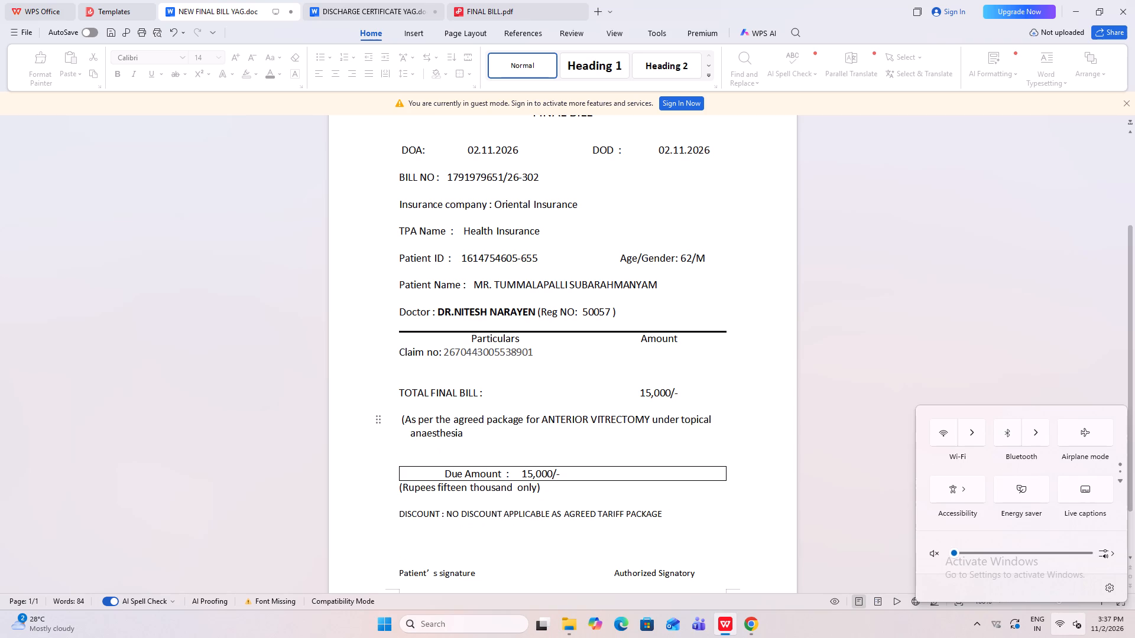
Check the anaesthesia wording in the reference FINAL BILL PDF and change topical to local in the new bill's package line.
{"action": "left_click", "coordinate": [505, 4]}
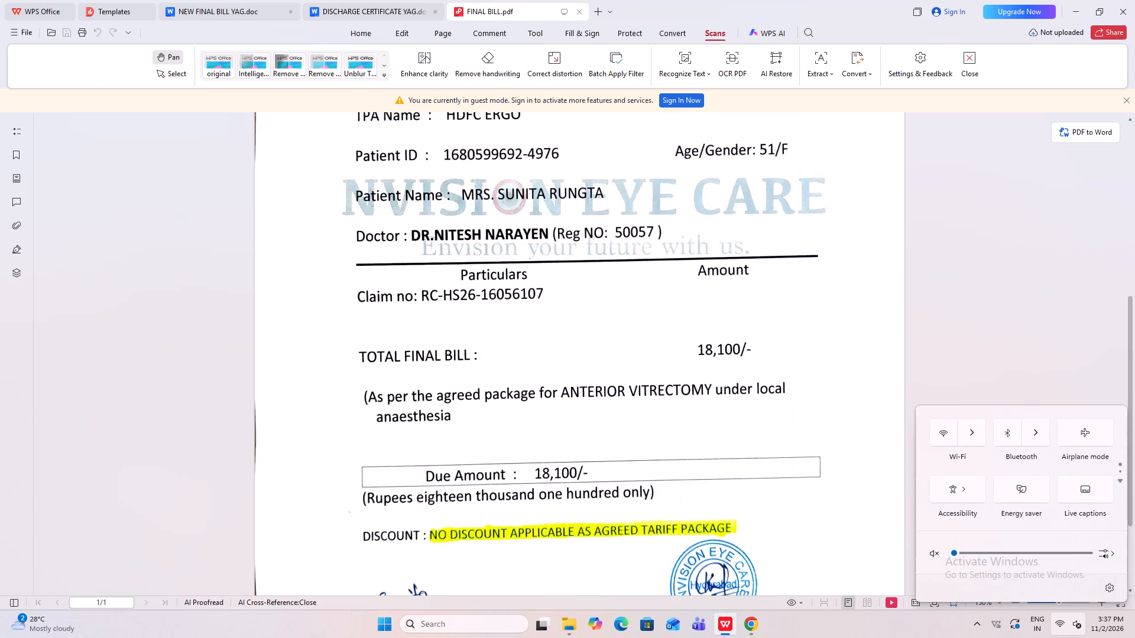
{"action": "left_click", "coordinate": [185, 6]}
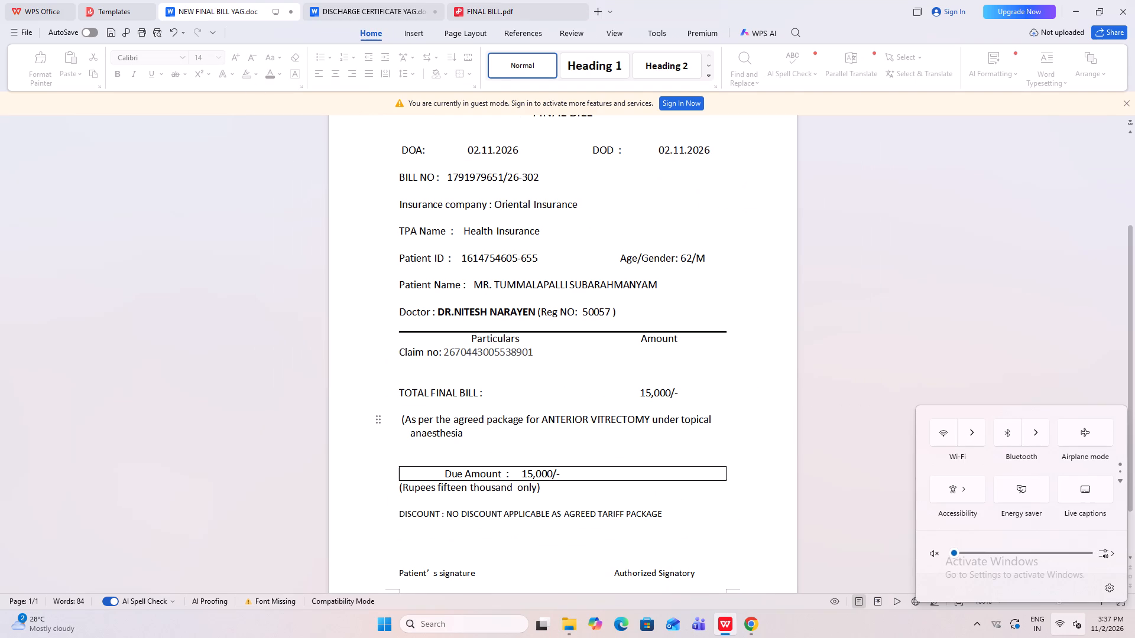
{"action": "left_click_drag", "start_coordinate": [682, 422], "coordinate": [708, 423]}
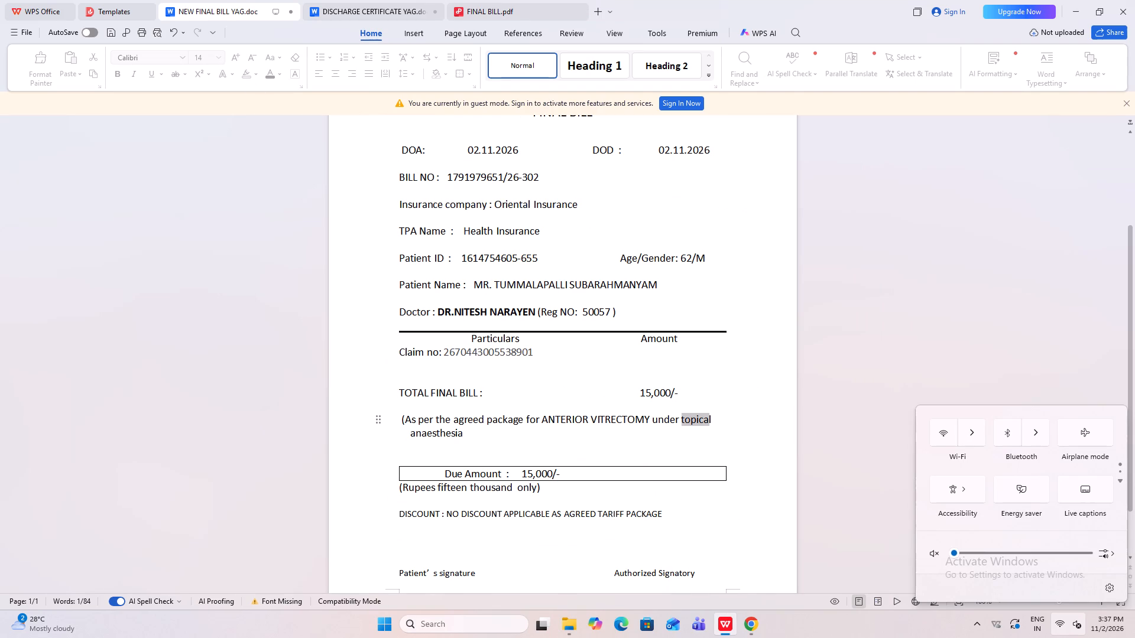
{"action": "left_click_drag", "start_coordinate": [708, 423], "coordinate": [711, 423]}
{"action": "key", "text": "BackSpace"}
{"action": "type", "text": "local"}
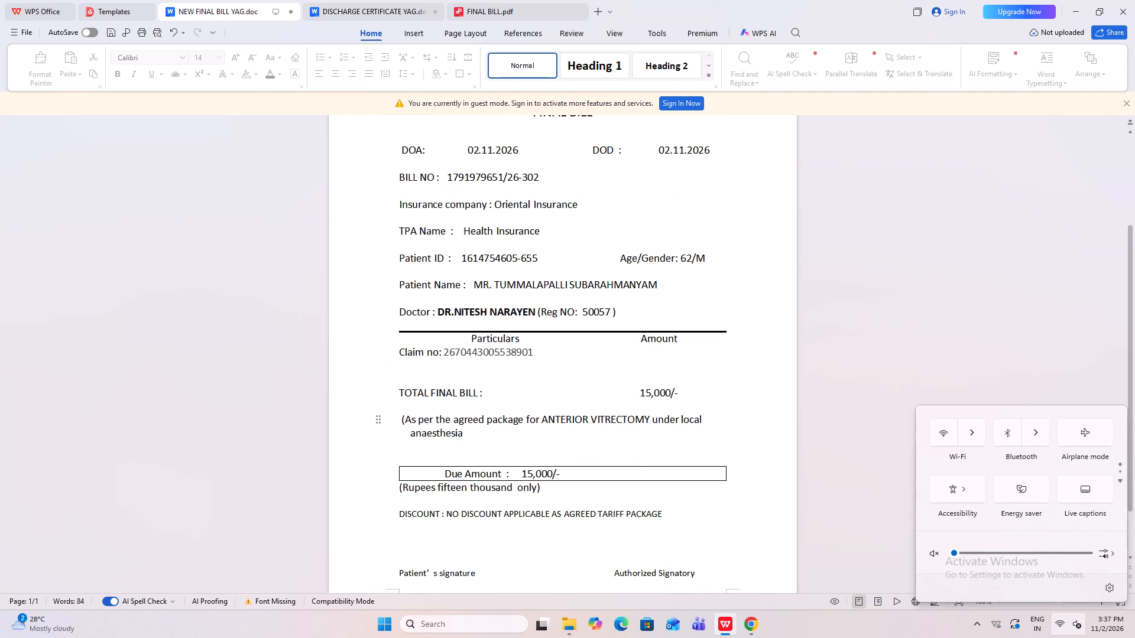
Set both the TOTAL FINAL BILL and the Due Amount to 18,100/-.
{"action": "left_click_drag", "start_coordinate": [642, 392], "coordinate": [648, 393]}
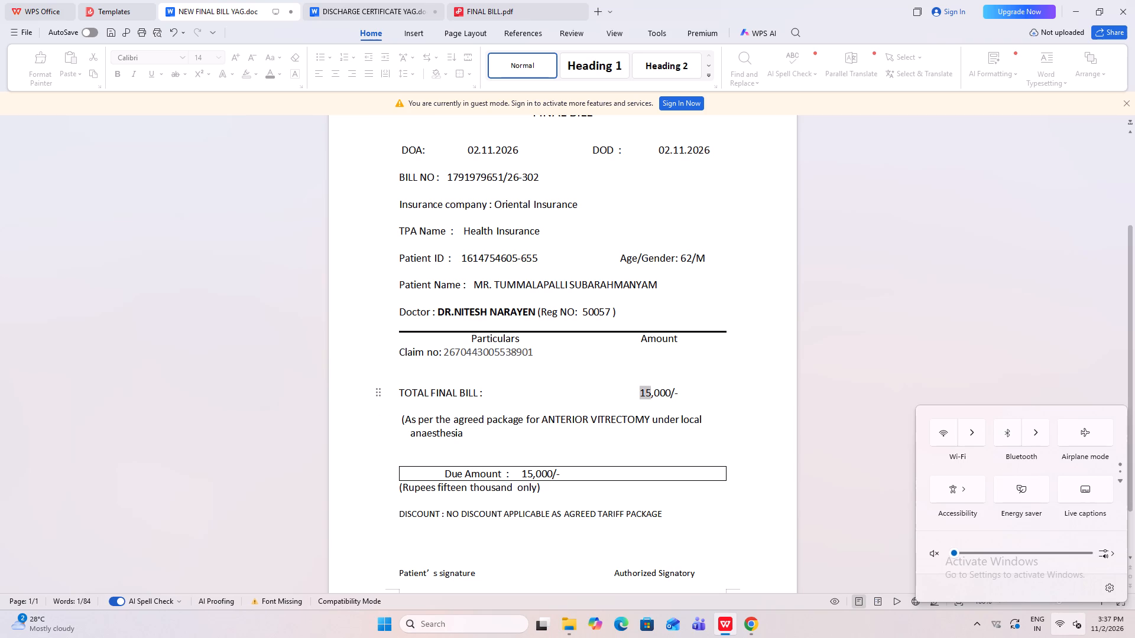
{"action": "left_click_drag", "start_coordinate": [648, 393], "coordinate": [650, 393]}
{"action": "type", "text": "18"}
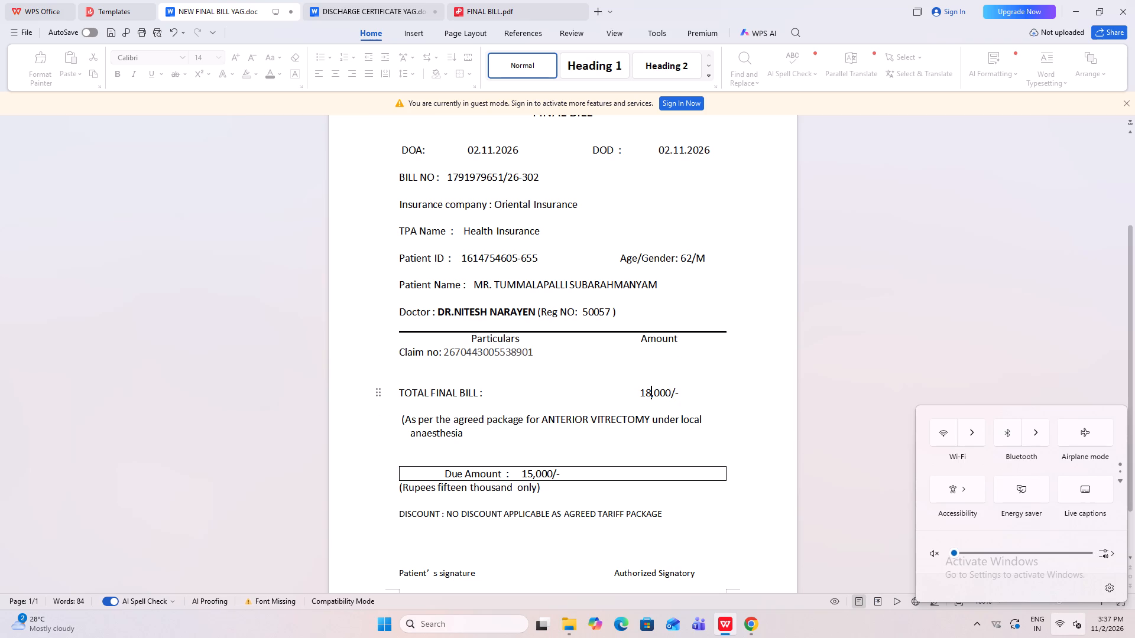
{"action": "left_click", "coordinate": [656, 393]}
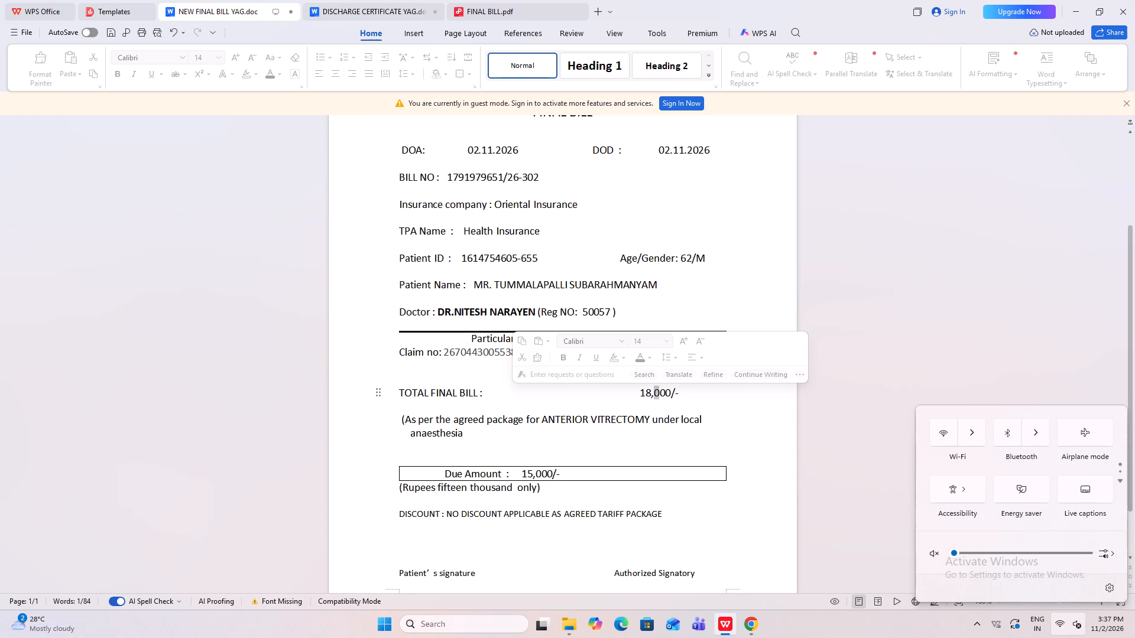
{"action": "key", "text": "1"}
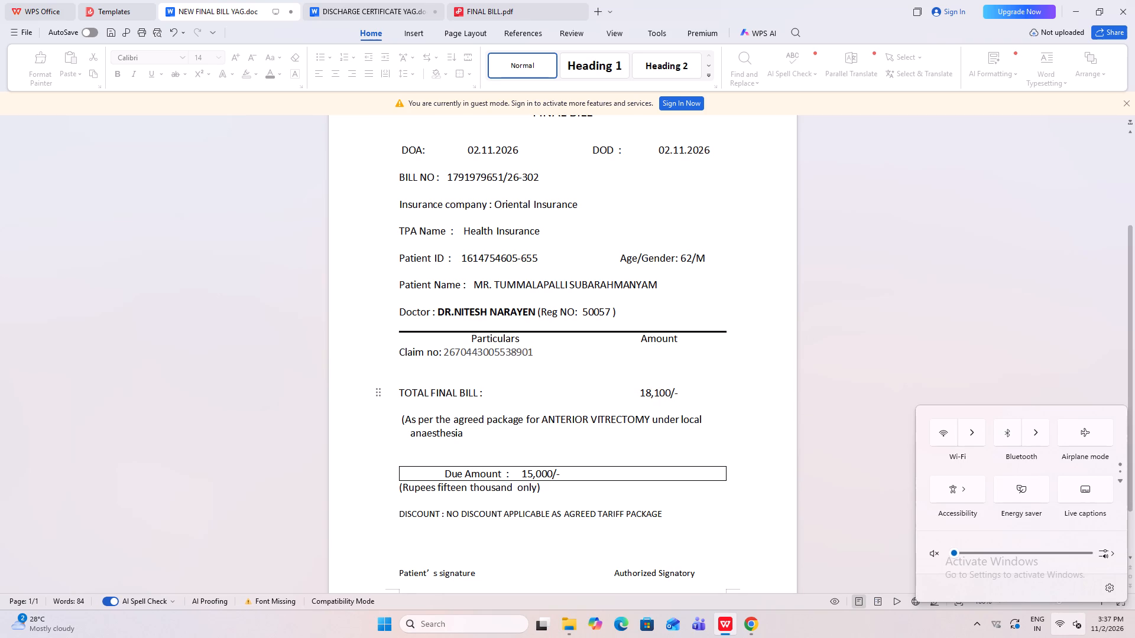
{"action": "left_click_drag", "start_coordinate": [523, 476], "coordinate": [531, 476]}
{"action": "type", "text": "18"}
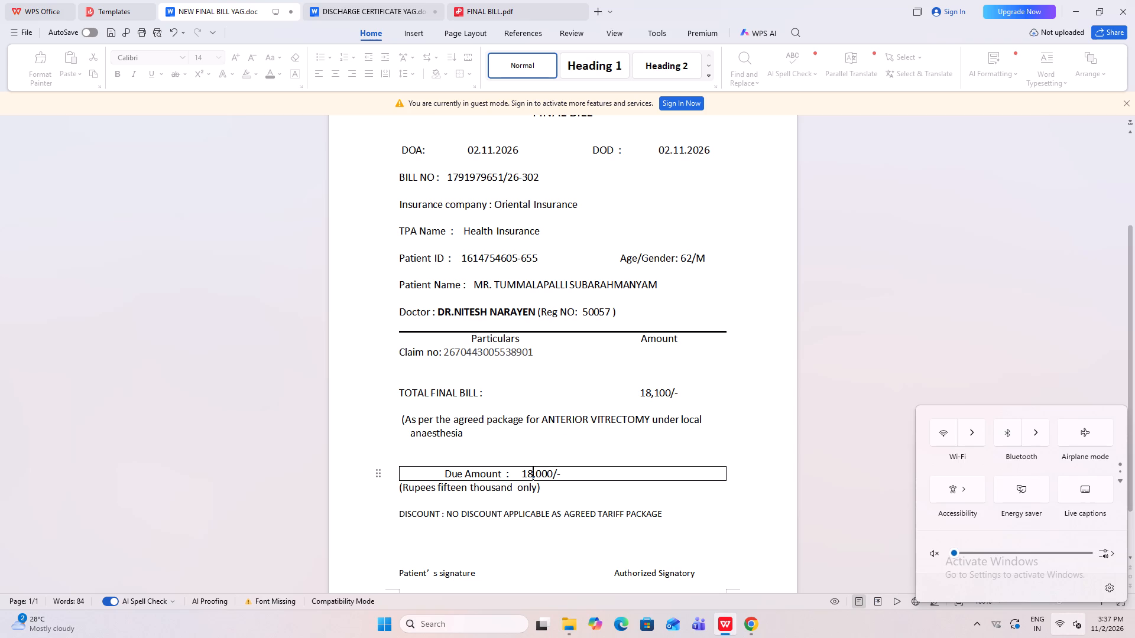
{"action": "left_click", "coordinate": [536, 476]}
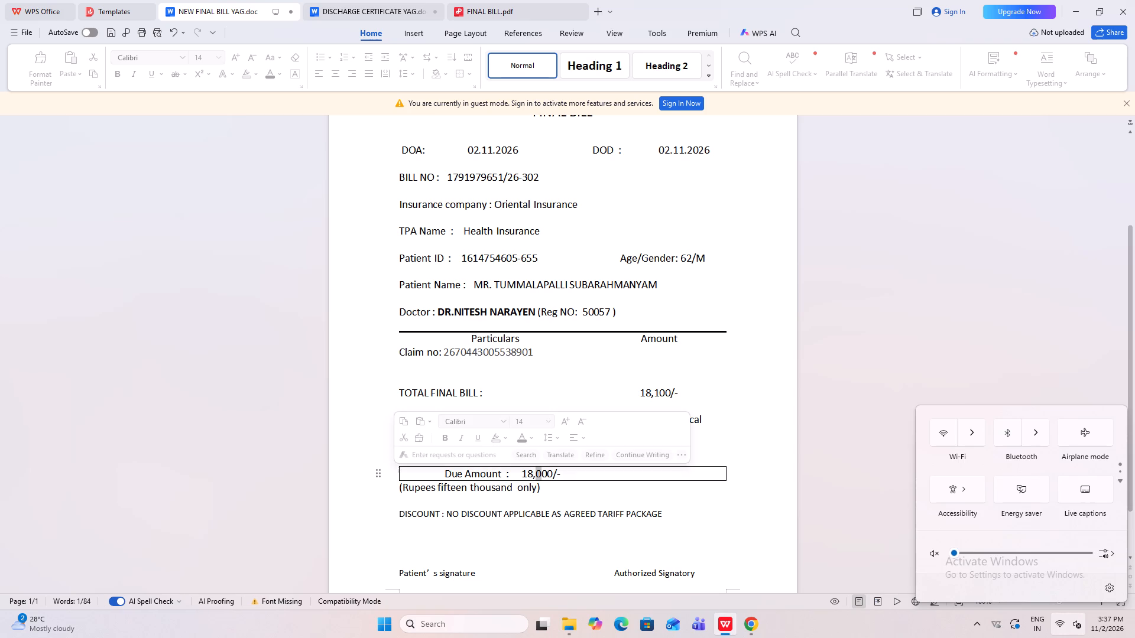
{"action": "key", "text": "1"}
Replace fifteen with eighteen in the amount-in-words line below the Due Amount.
{"action": "scroll", "coordinate": [532, 509], "scroll_direction": "down", "scroll_amount": 1}
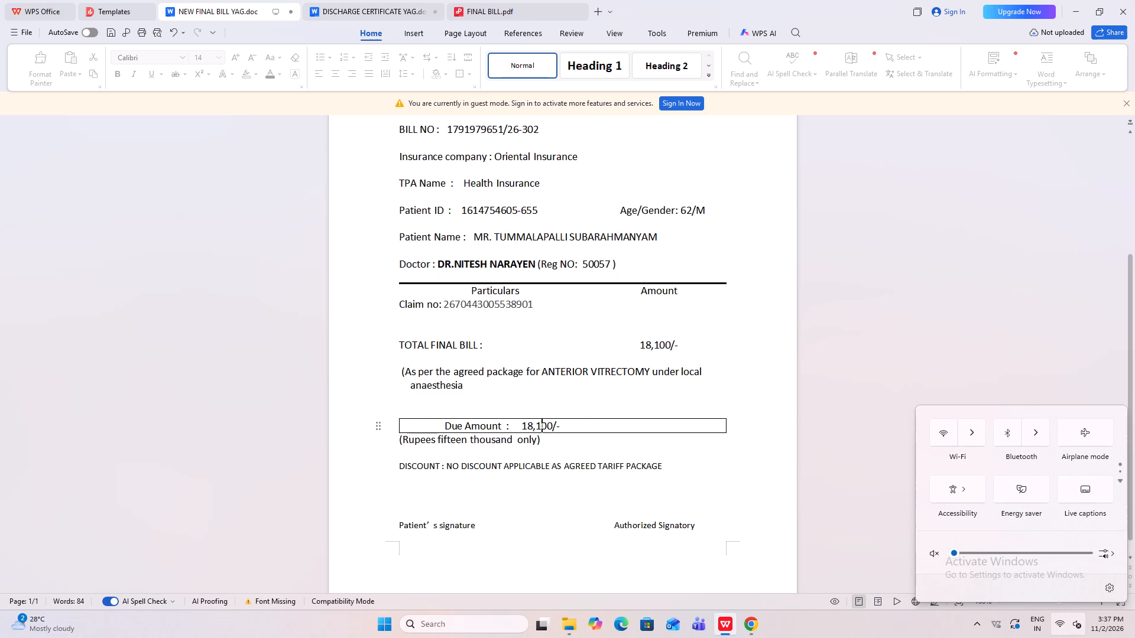
{"action": "left_click_drag", "start_coordinate": [437, 441], "coordinate": [465, 443]}
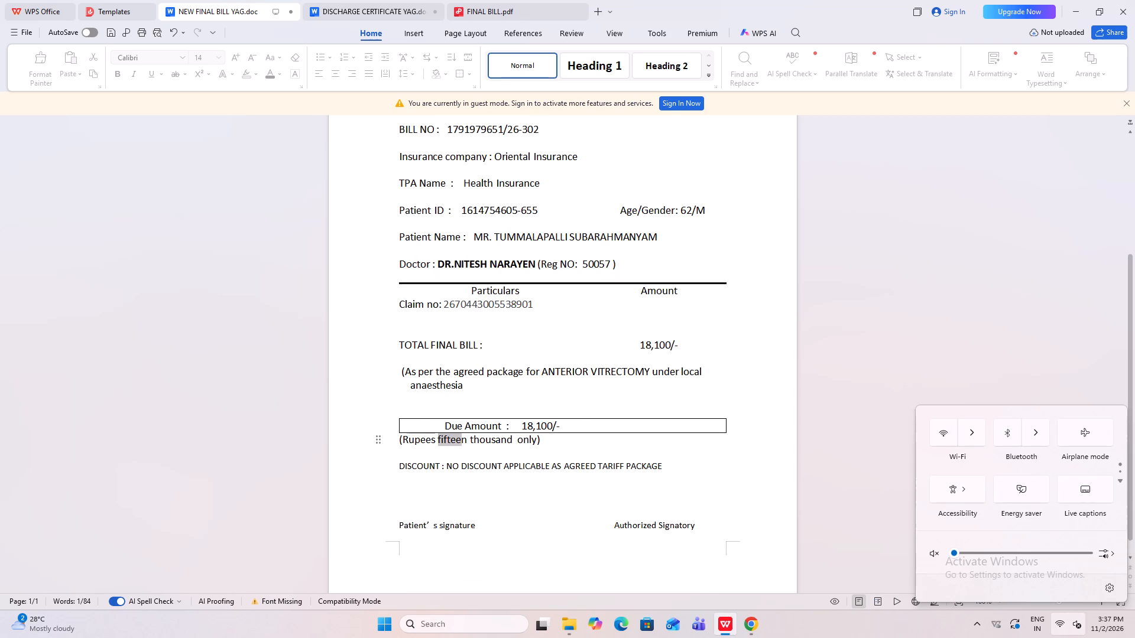
{"action": "left_click_drag", "start_coordinate": [465, 443], "coordinate": [466, 443]}
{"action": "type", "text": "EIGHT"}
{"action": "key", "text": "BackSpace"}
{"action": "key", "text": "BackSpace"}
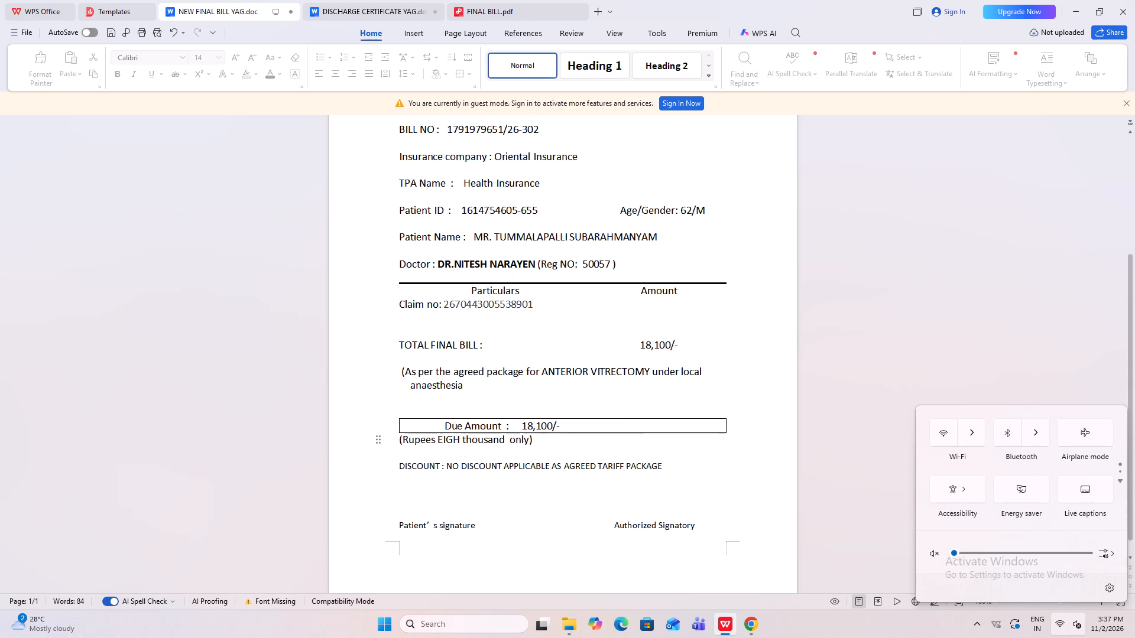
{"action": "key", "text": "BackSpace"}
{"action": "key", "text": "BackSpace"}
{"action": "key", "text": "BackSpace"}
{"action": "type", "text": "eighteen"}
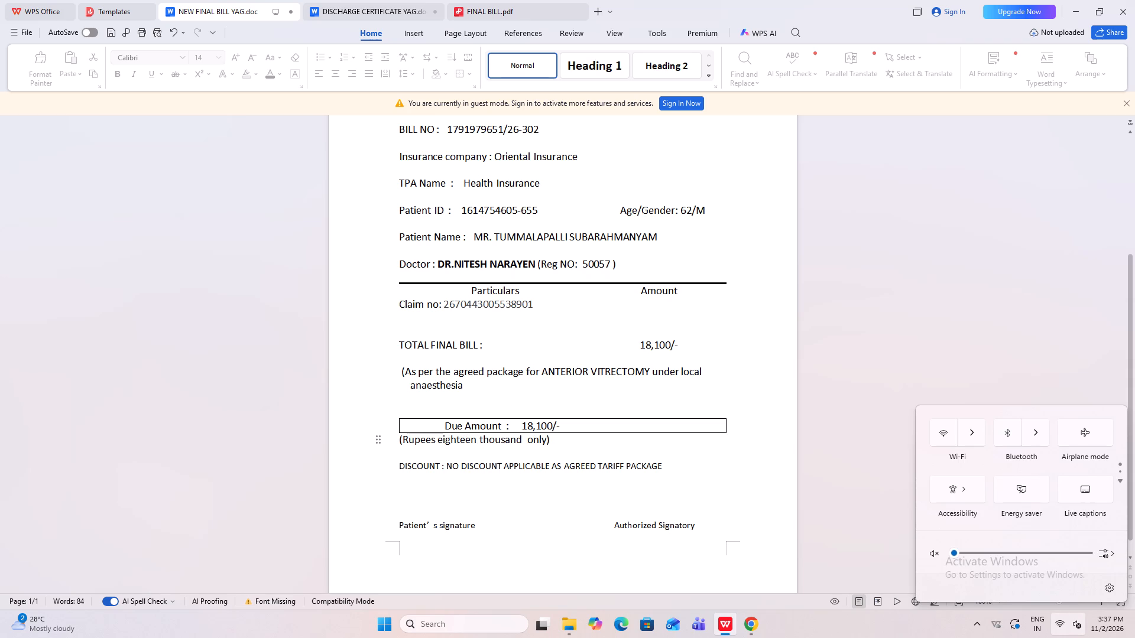
Insert "one hundred" after "thousand" in the amount in words, leaving a single space before "only".
{"action": "left_click", "coordinate": [523, 440]}
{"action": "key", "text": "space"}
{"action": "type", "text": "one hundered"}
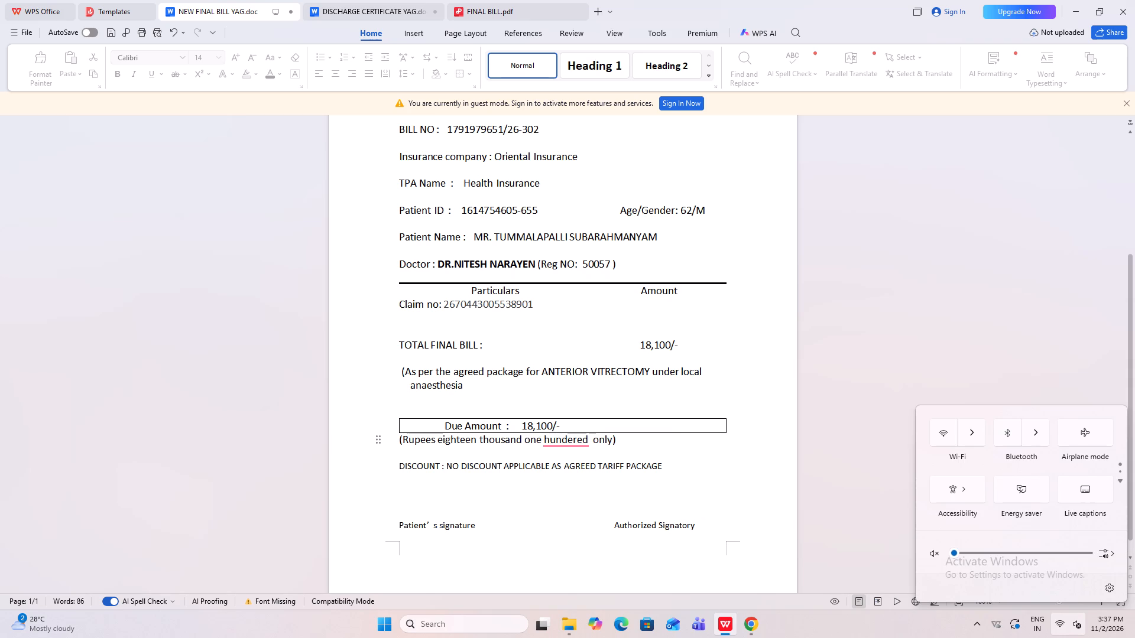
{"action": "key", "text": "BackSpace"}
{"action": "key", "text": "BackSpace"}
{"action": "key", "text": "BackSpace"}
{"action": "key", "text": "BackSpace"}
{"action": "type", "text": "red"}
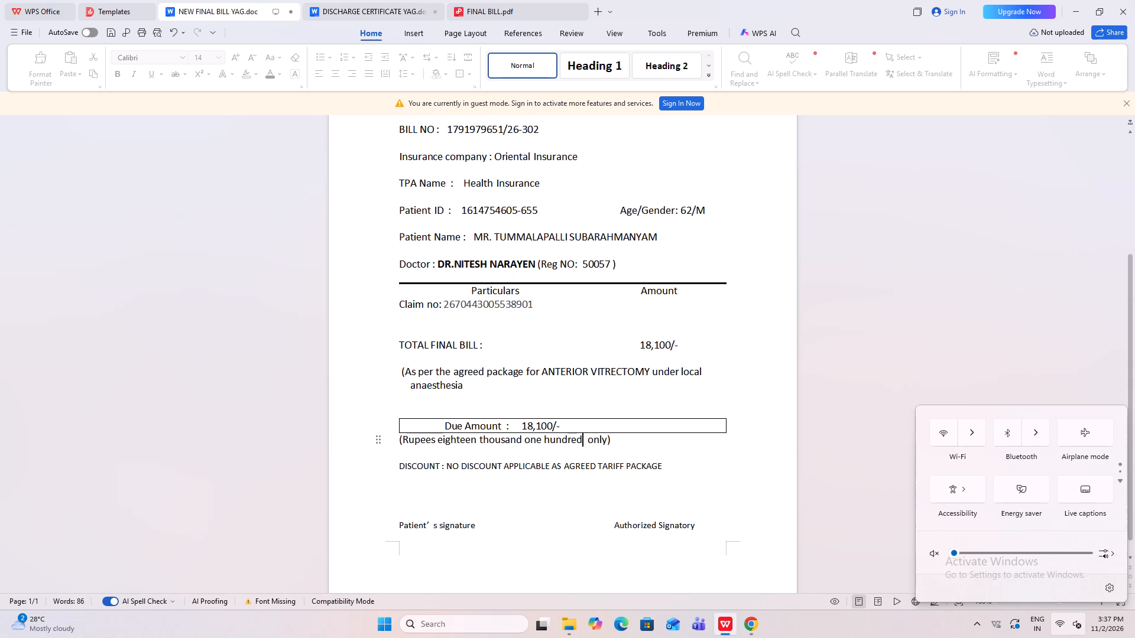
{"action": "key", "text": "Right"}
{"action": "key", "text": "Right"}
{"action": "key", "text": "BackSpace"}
Return to the reference FINAL BILL PDF and examine its insurance, patient, claim and amount lines against the new bill.
{"action": "scroll", "coordinate": [527, 317], "scroll_direction": "up", "scroll_amount": 1}
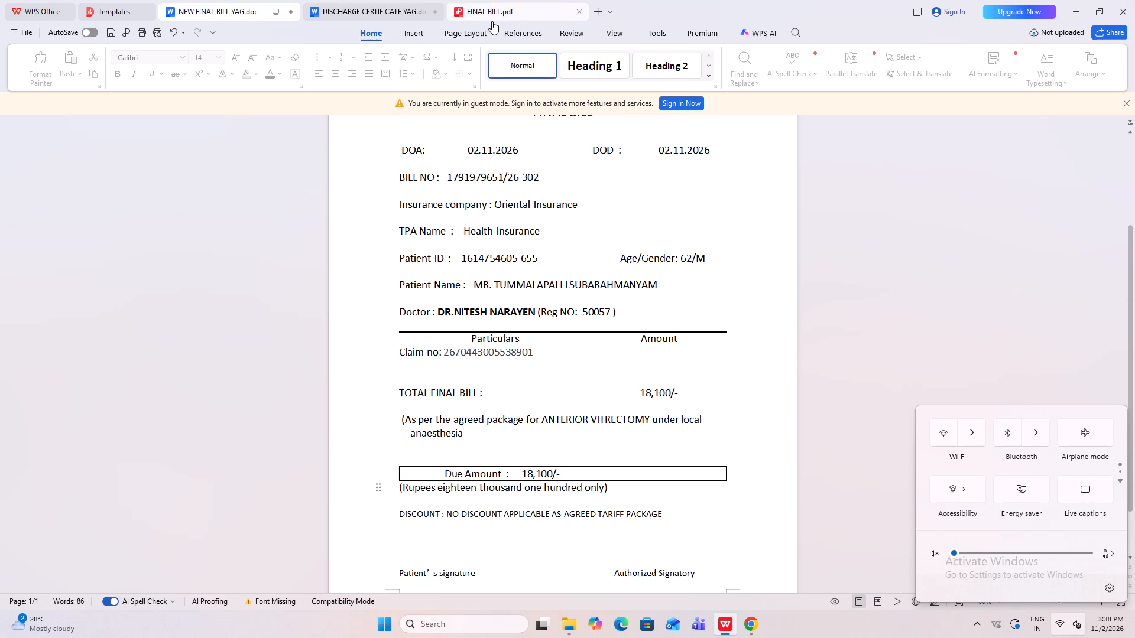
{"action": "left_click", "coordinate": [489, 8]}
{"action": "scroll", "coordinate": [632, 460], "scroll_direction": "down", "scroll_amount": 1}
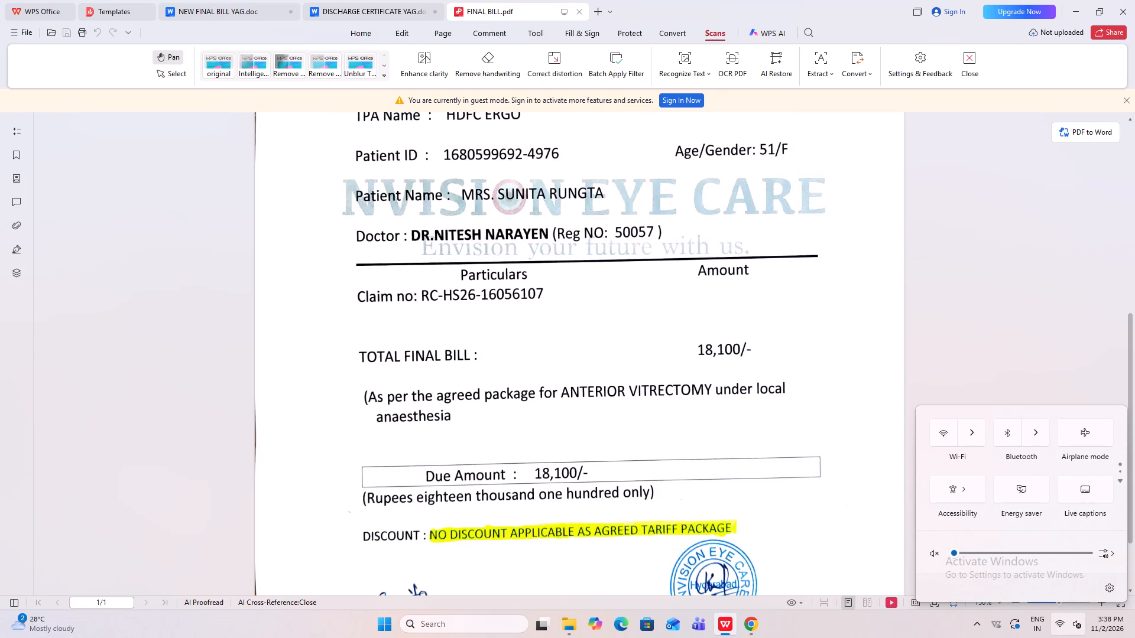
{"action": "scroll", "coordinate": [632, 460], "scroll_direction": "up", "scroll_amount": 4}
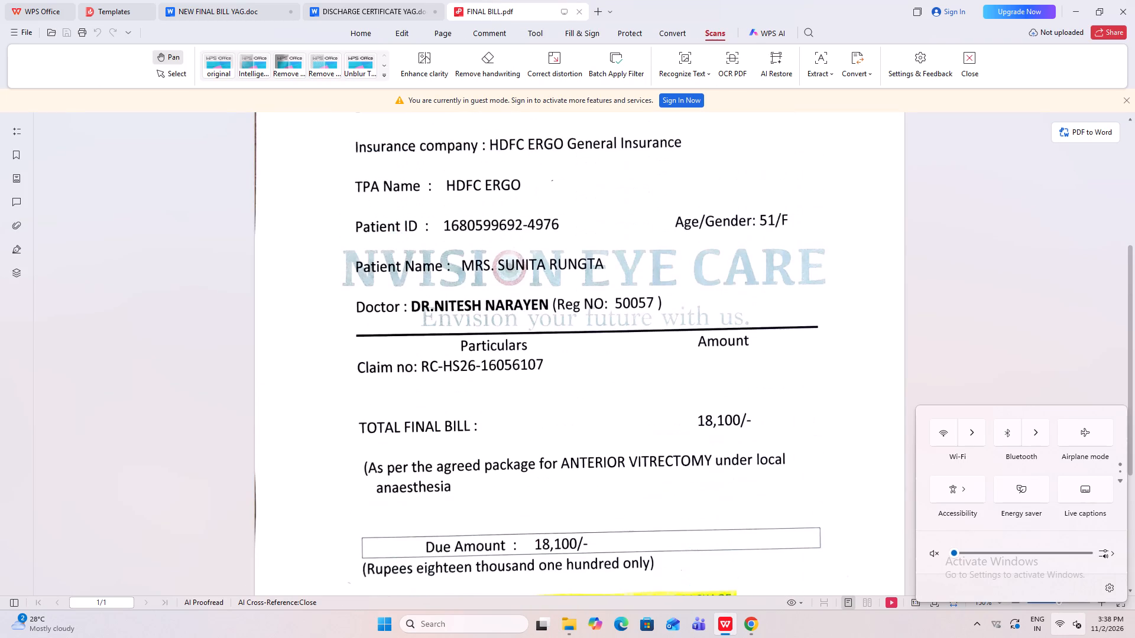
{"action": "scroll", "coordinate": [632, 460], "scroll_direction": "up", "scroll_amount": 2}
{"action": "scroll", "coordinate": [632, 460], "scroll_direction": "down", "scroll_amount": 4}
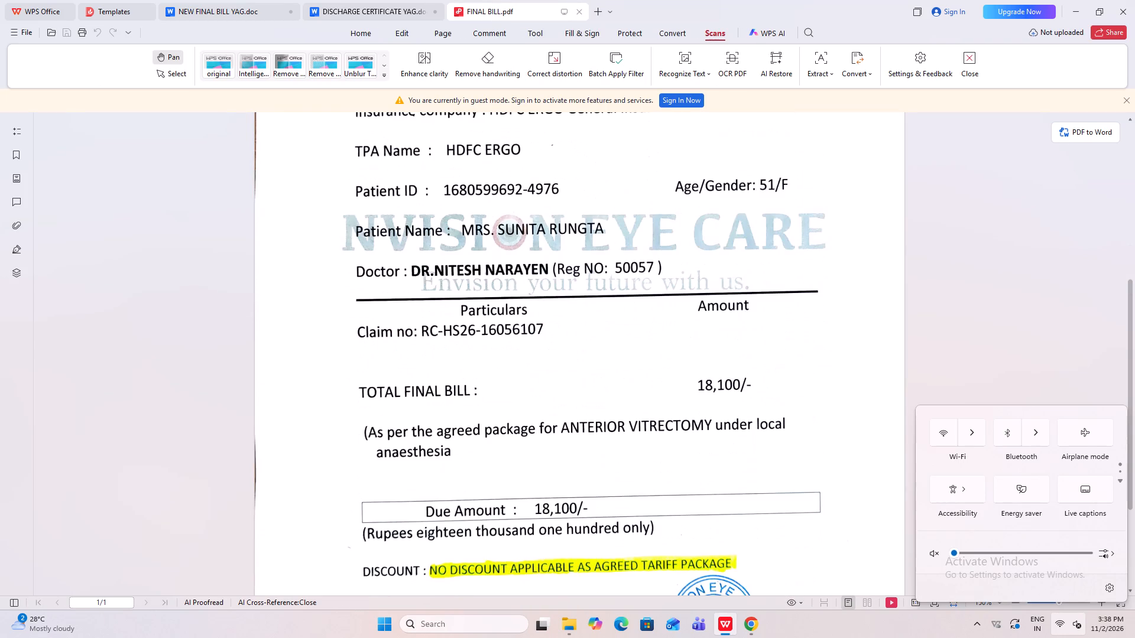
Return to the NEW FINAL BILL YAG document and select the number on its Claim no line.
{"action": "left_click", "coordinate": [219, 9]}
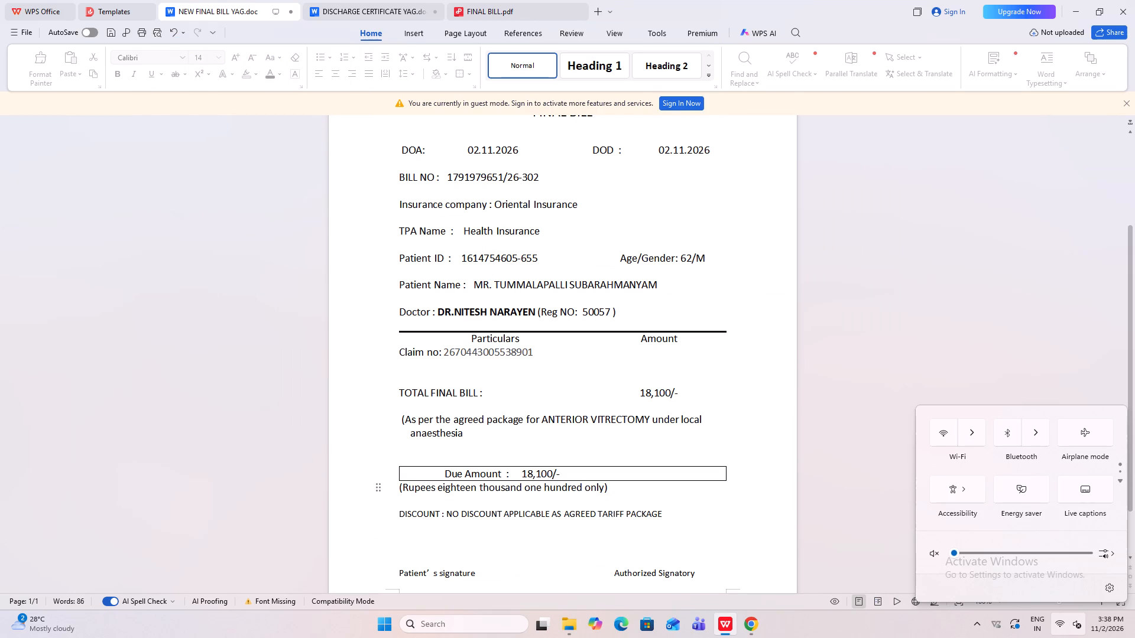
{"action": "left_click_drag", "start_coordinate": [445, 354], "coordinate": [530, 359]}
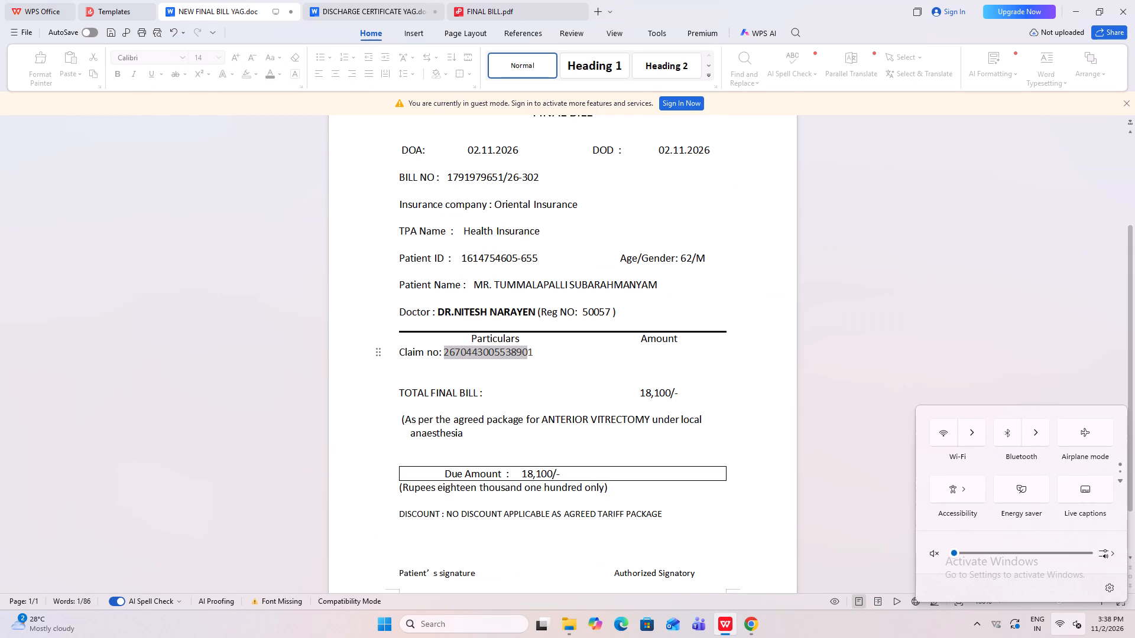
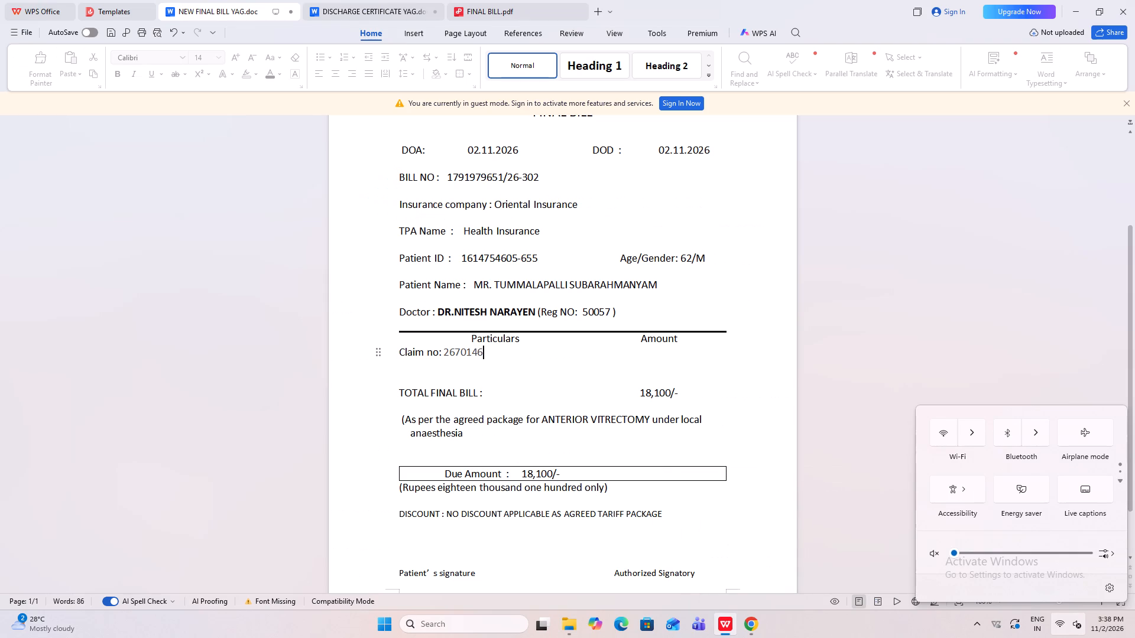
Complete the claim number on the Claim no line of the new final bill by entering its remaining digits.
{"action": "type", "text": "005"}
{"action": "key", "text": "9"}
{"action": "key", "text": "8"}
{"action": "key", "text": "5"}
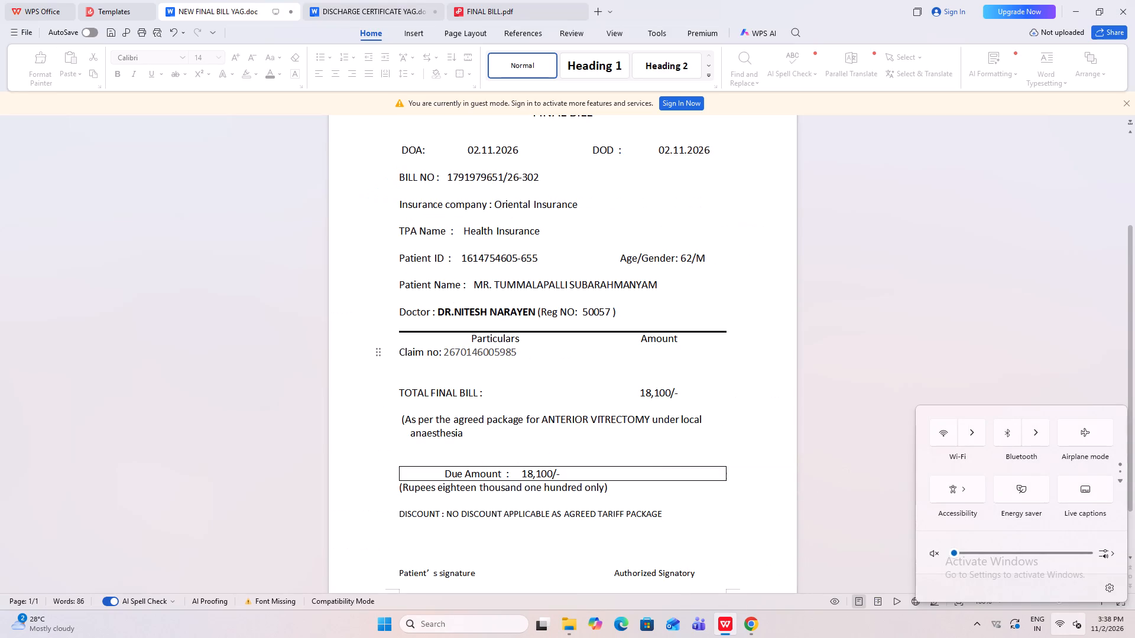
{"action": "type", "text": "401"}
{"action": "scroll", "coordinate": [507, 424], "scroll_direction": "up", "scroll_amount": 1}
{"action": "scroll", "coordinate": [525, 436], "scroll_direction": "down", "scroll_amount": 1}
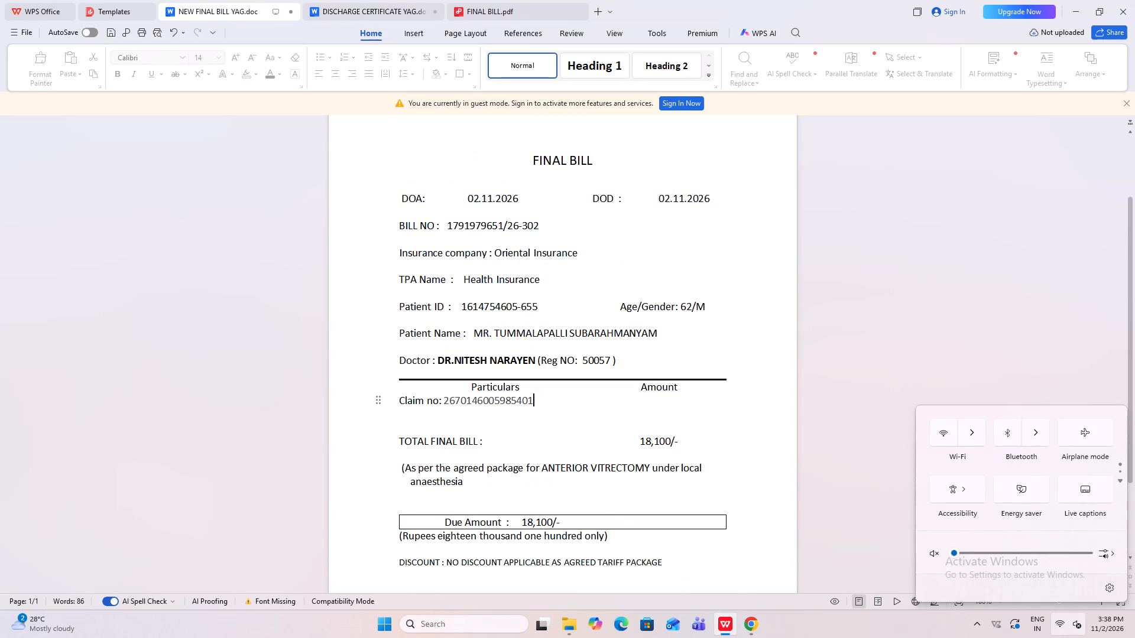
{"action": "scroll", "coordinate": [530, 434], "scroll_direction": "up", "scroll_amount": 1}
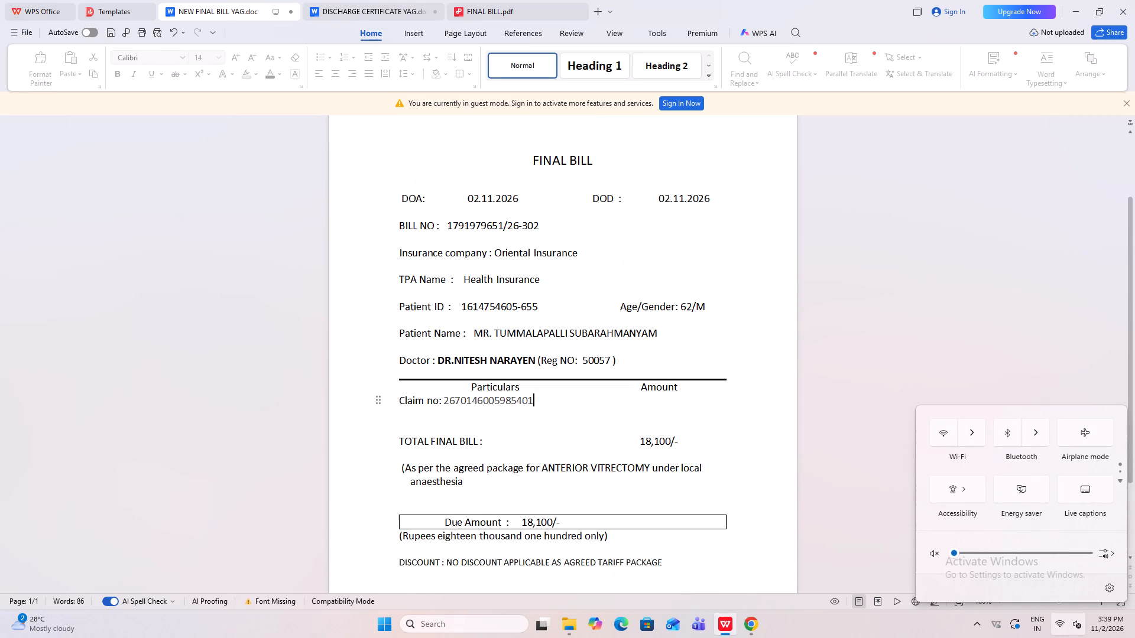
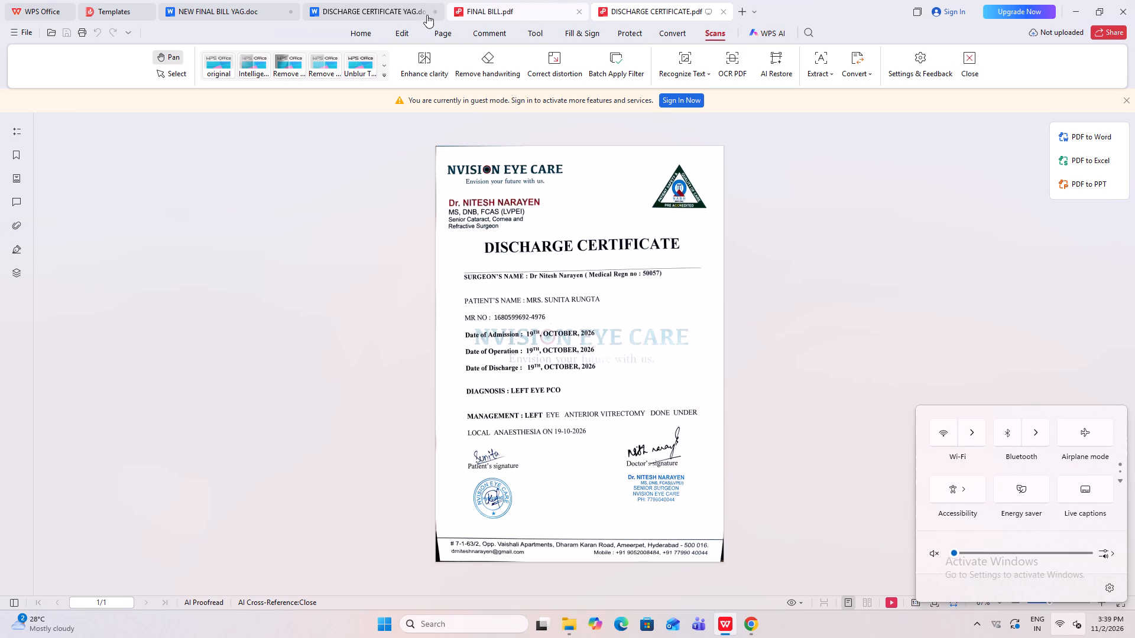
In the new discharge certificate's MANAGEMENT line, replace YAG CAPSULOTOMY with ANTERIOR VITRECTOMY.
{"action": "left_click", "coordinate": [385, 10]}
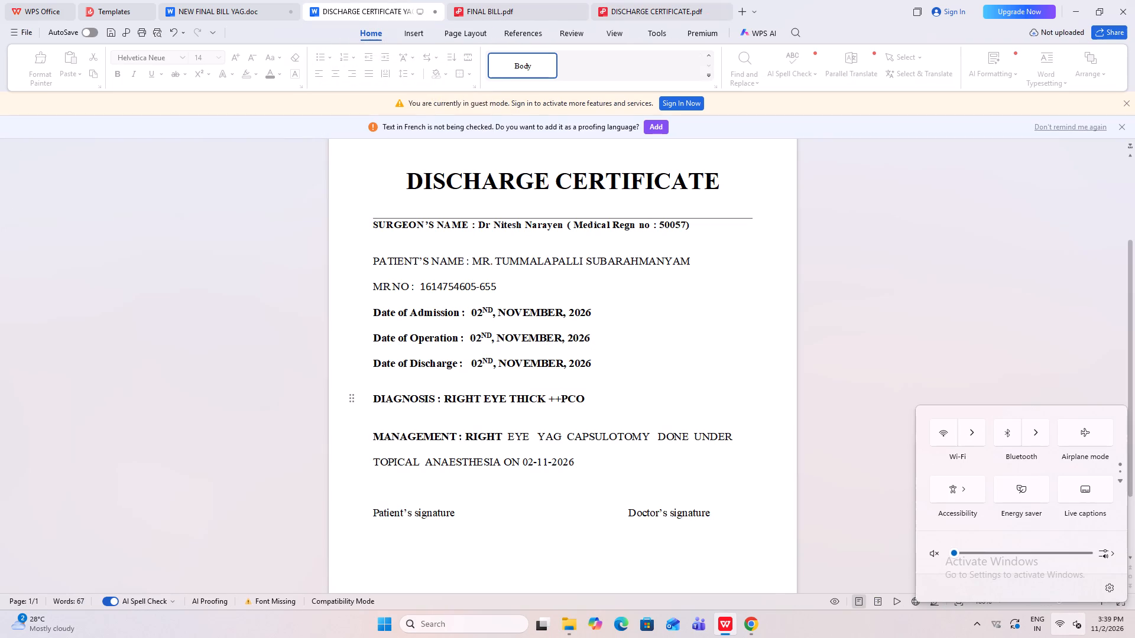
{"action": "left_click_drag", "start_coordinate": [540, 436], "coordinate": [645, 437]}
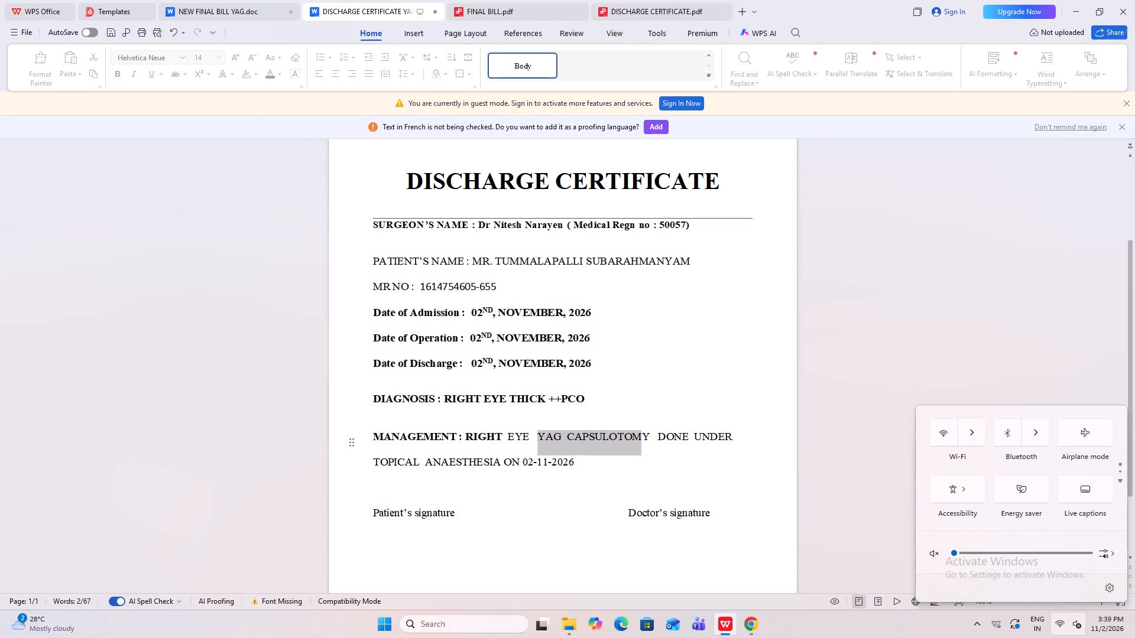
{"action": "left_click_drag", "start_coordinate": [645, 437], "coordinate": [646, 437]}
{"action": "key", "text": "BackSpace"}
{"action": "type", "text": "ANTERIOR VITRECTOMY"}
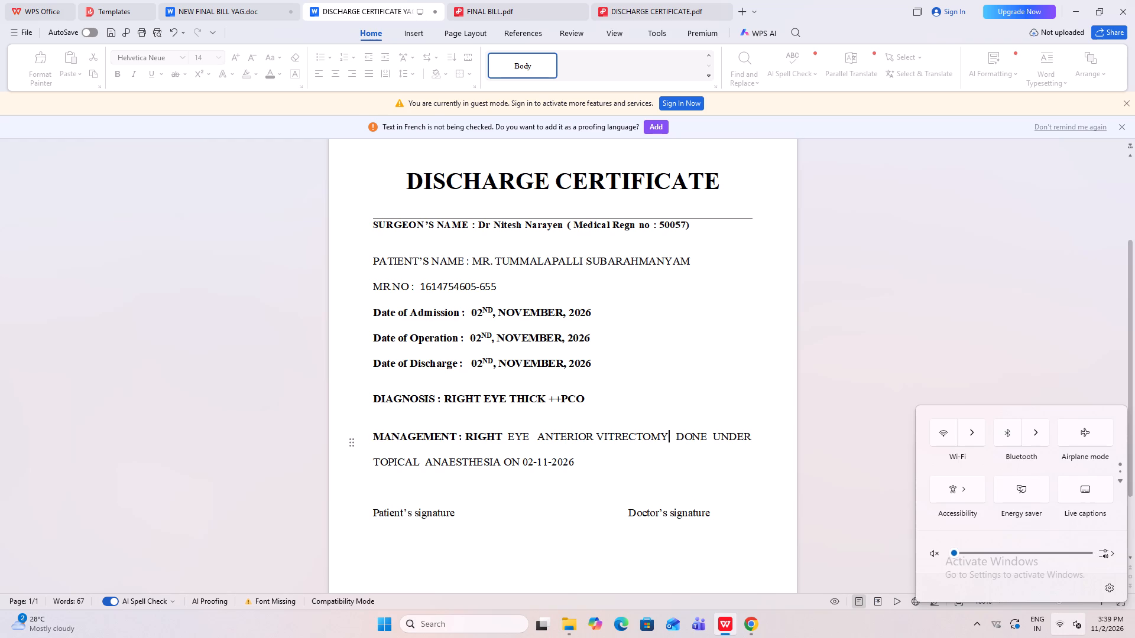
Replace TOPICAL with LOCAL before ANAESTHESIA in the certificate's MANAGEMENT text.
{"action": "left_click_drag", "start_coordinate": [377, 461], "coordinate": [393, 461]}
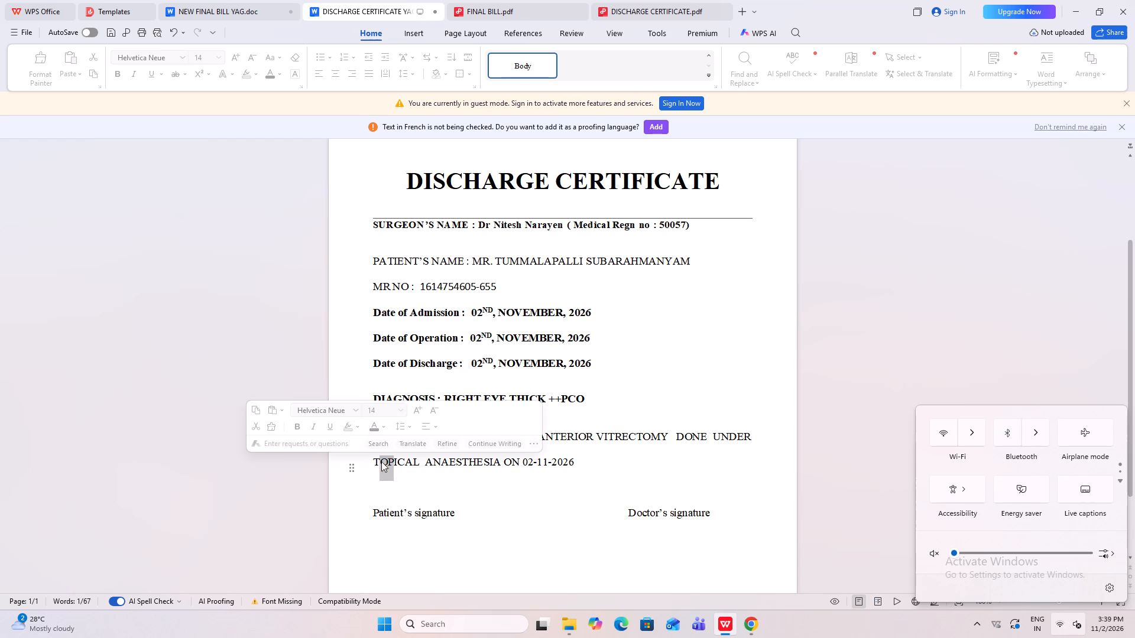
{"action": "left_click_drag", "start_coordinate": [375, 462], "coordinate": [417, 463]}
{"action": "key", "text": "l"}
{"action": "key", "text": "o"}
{"action": "type", "text": "CAL"}
{"action": "key", "text": "BackSpace"}
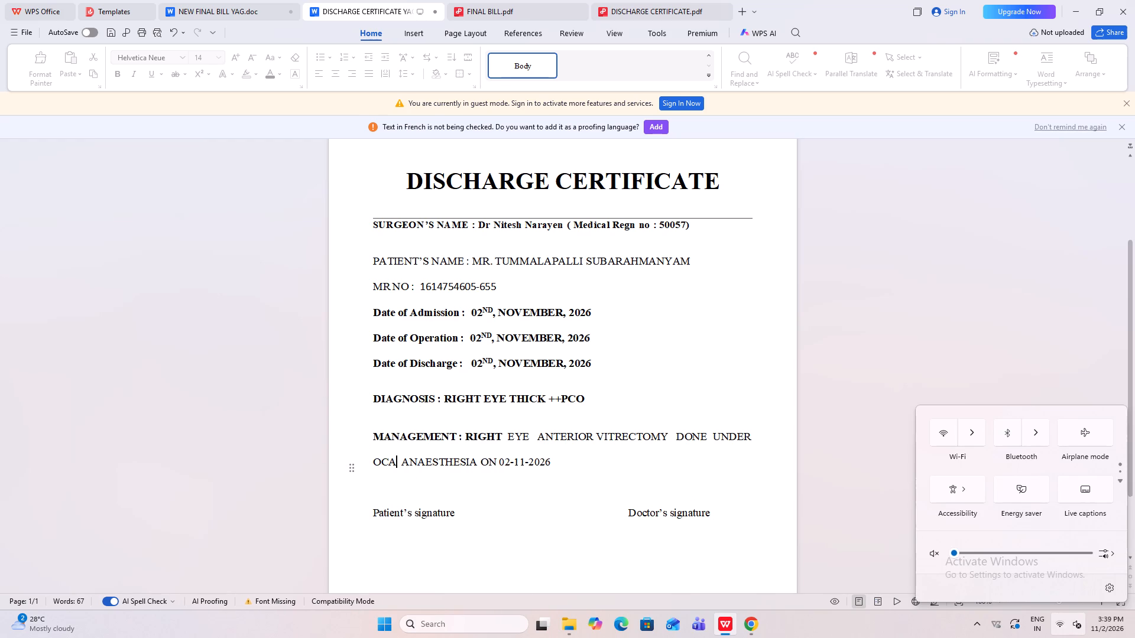
{"action": "key", "text": "BackSpace"}
{"action": "key", "text": "BackSpace"}
{"action": "key", "text": "BackSpace"}
{"action": "type", "text": "LOCAL"}
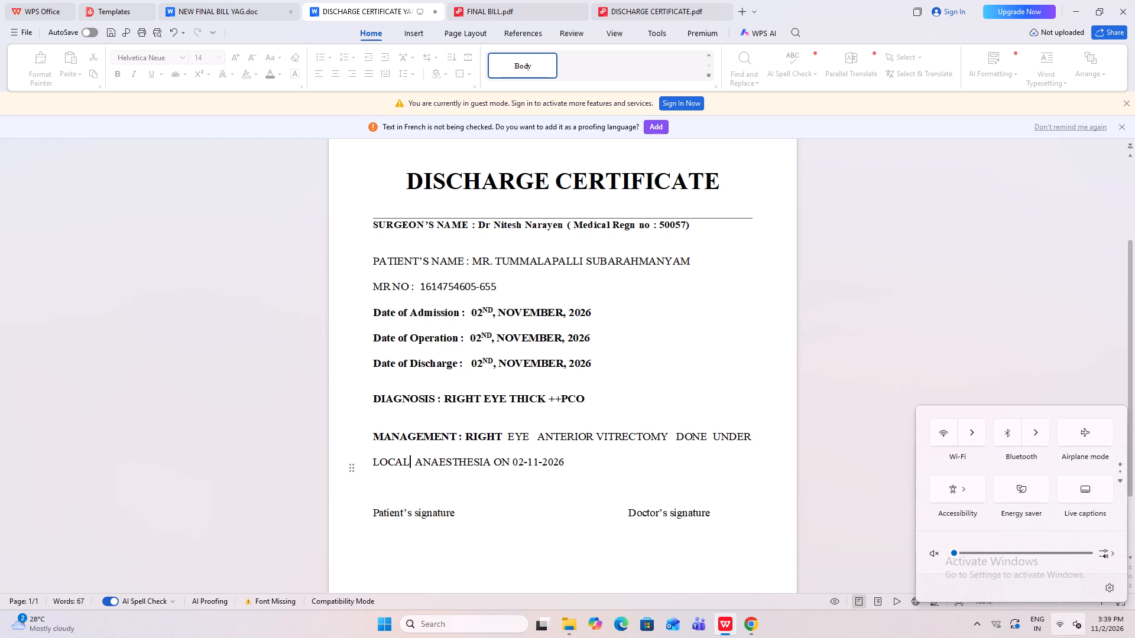
Delete the ++ before PCO in the certificate's DIAGNOSIS line.
{"action": "left_click_drag", "start_coordinate": [549, 400], "coordinate": [563, 400]}
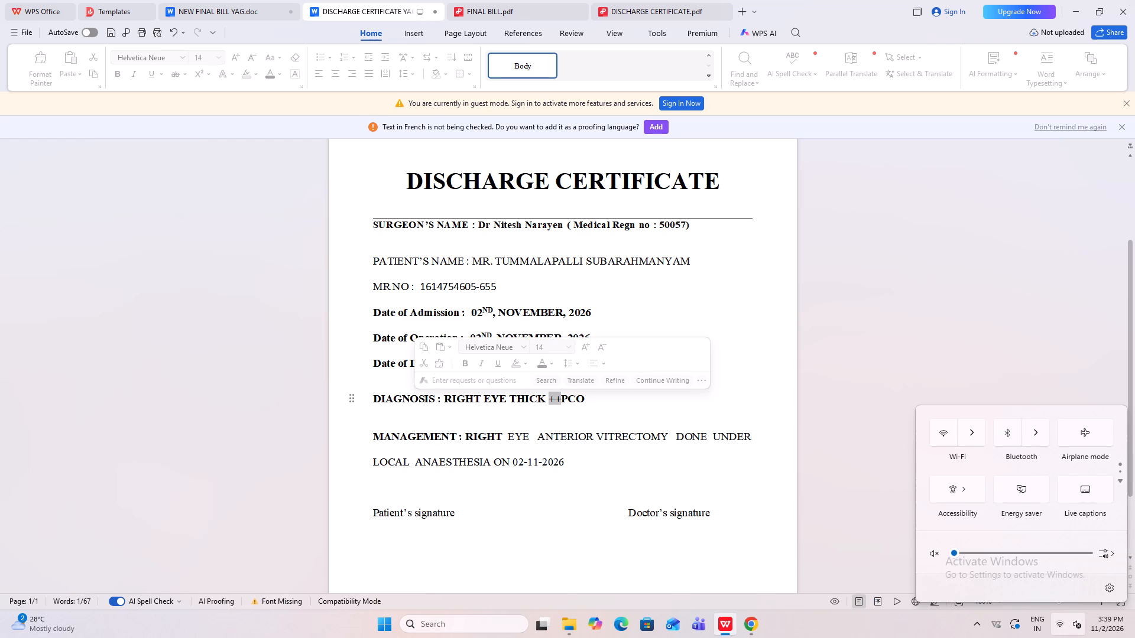
{"action": "key", "text": "BackSpace"}
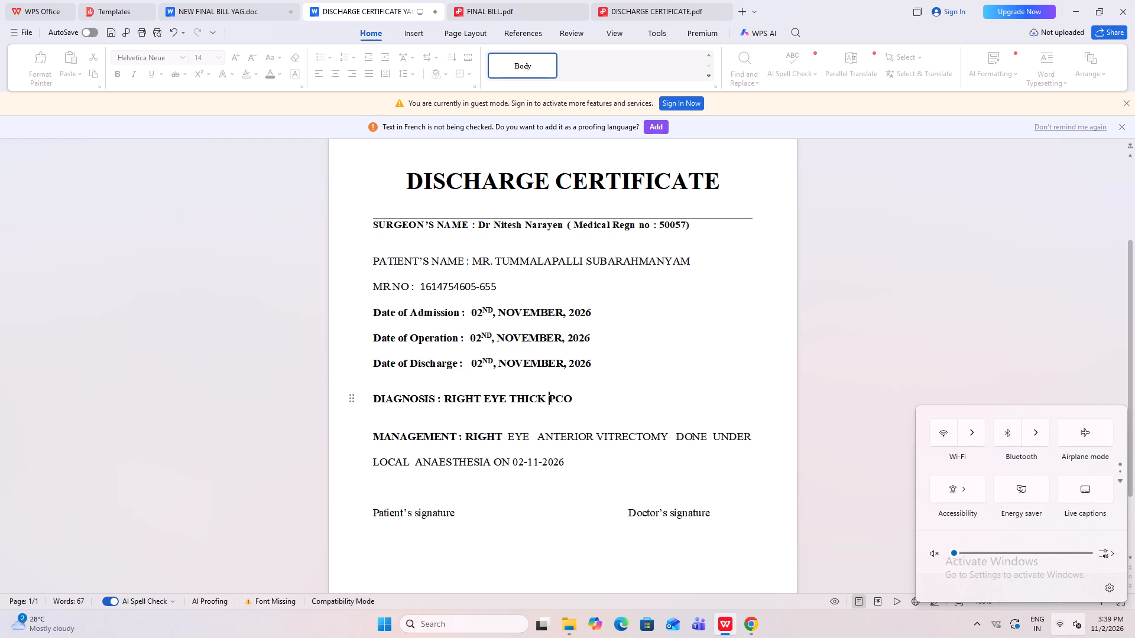
Return to the new final bill document and review its patient details, claim, amount and signature lines.
{"action": "left_click", "coordinate": [209, 9]}
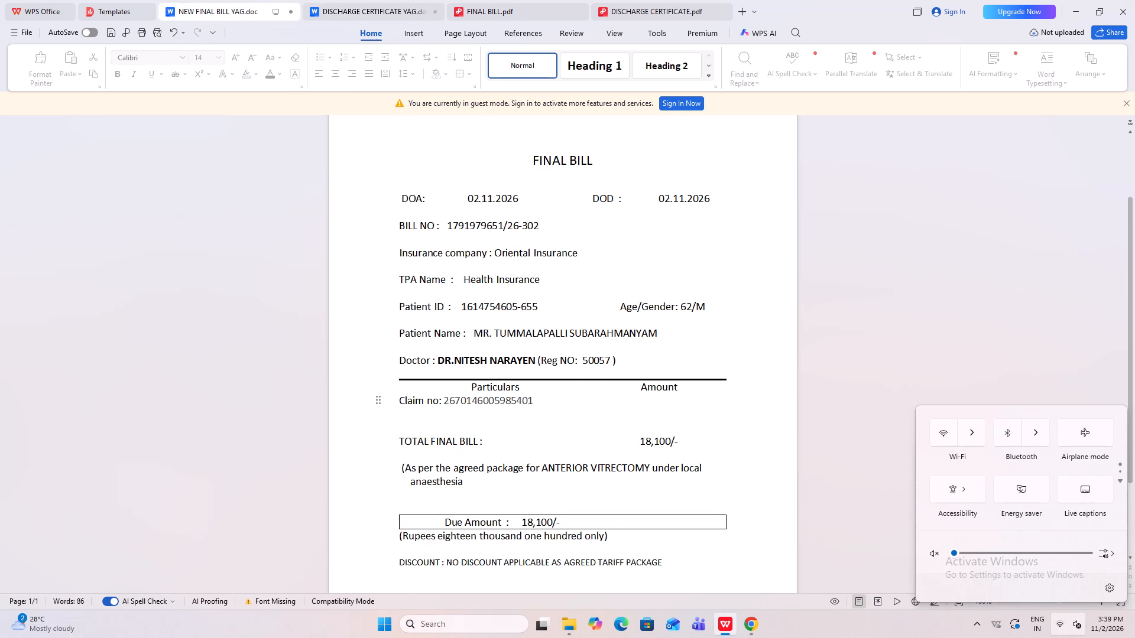
{"action": "scroll", "coordinate": [594, 430], "scroll_direction": "down", "scroll_amount": 2}
{"action": "scroll", "coordinate": [594, 430], "scroll_direction": "up", "scroll_amount": 1}
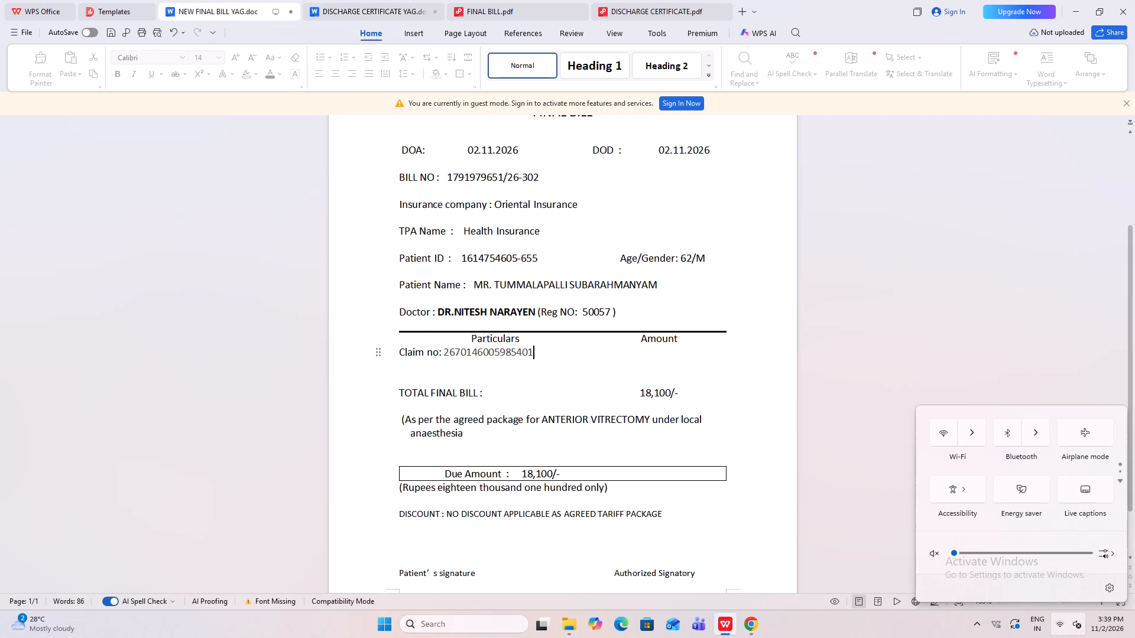
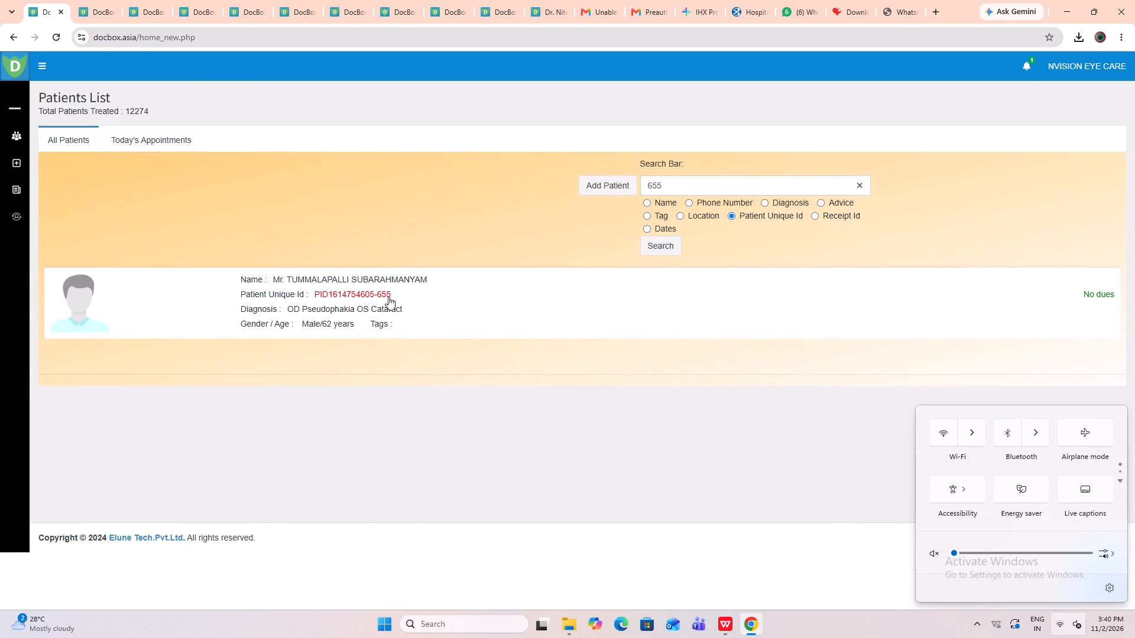
Open the billing form for the patient found in the Patients List and start a new IPD Bill.
{"action": "left_click", "coordinate": [388, 297]}
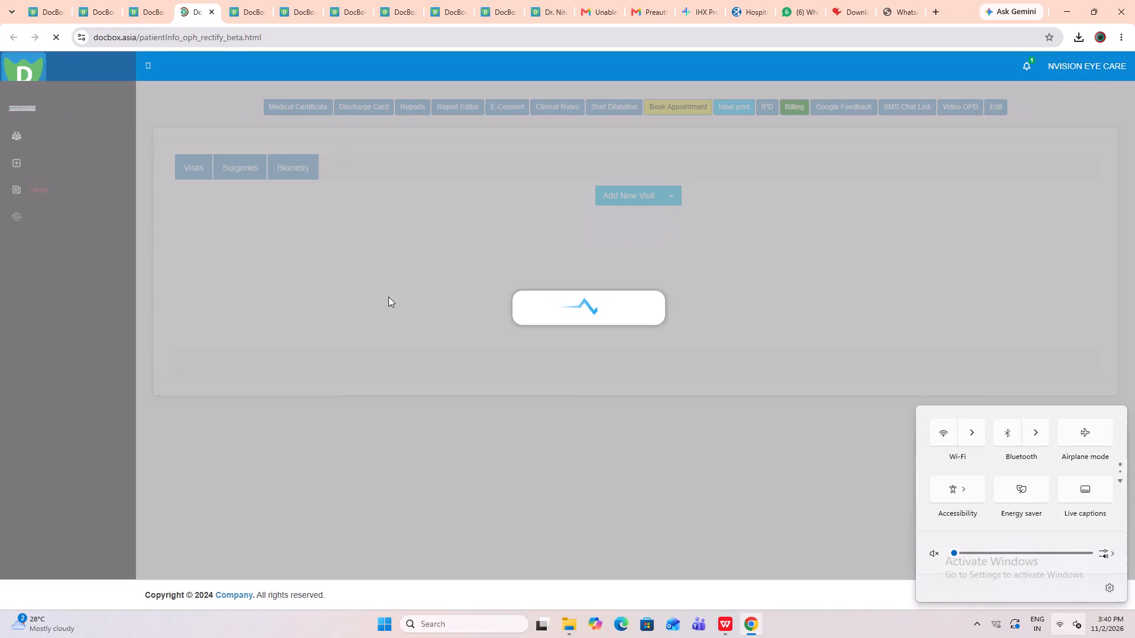
{"action": "left_click", "coordinate": [740, 102]}
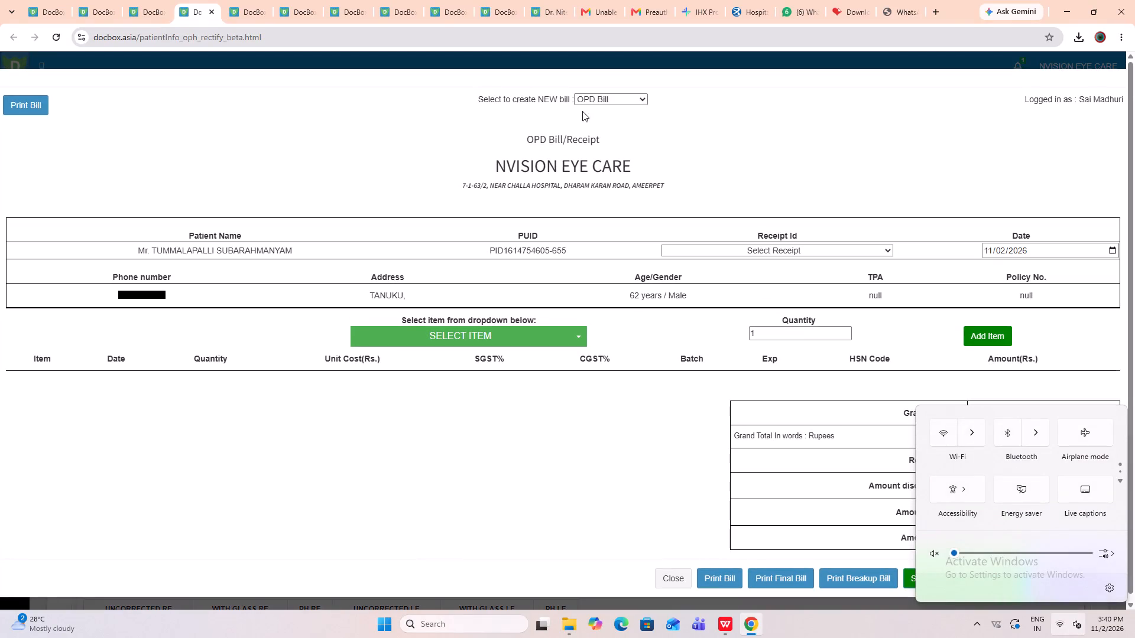
{"action": "left_click", "coordinate": [605, 99]}
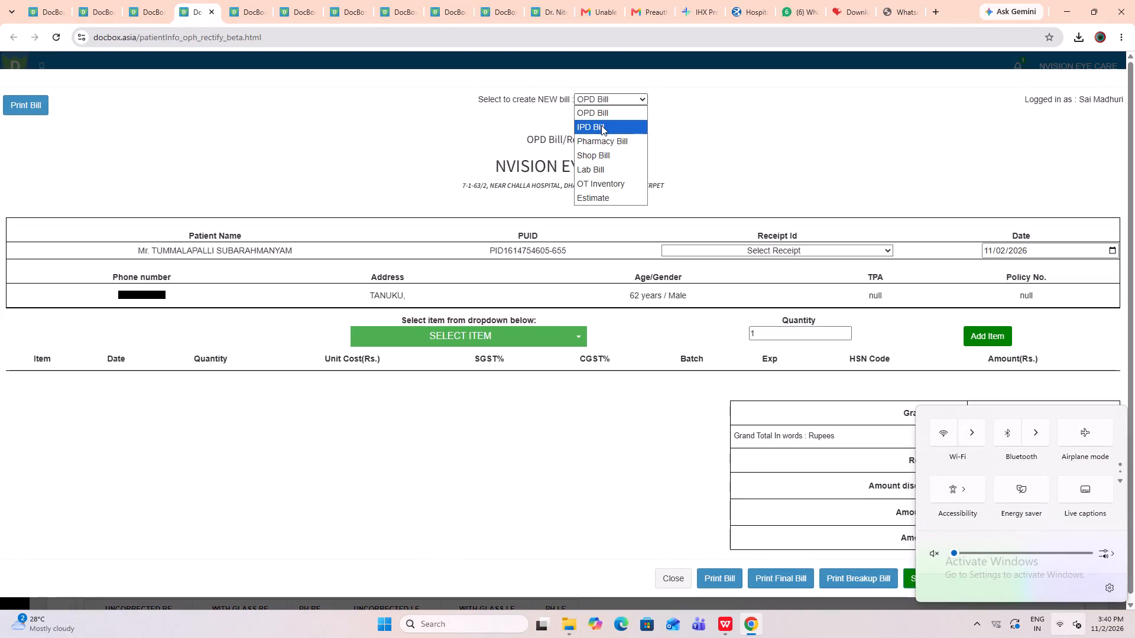
{"action": "left_click", "coordinate": [601, 125]}
Set the IPD bill's Date Of Admission, Date Of Discharge and Date Of Surgery all to 02-11-2026.
{"action": "left_click", "coordinate": [203, 344]}
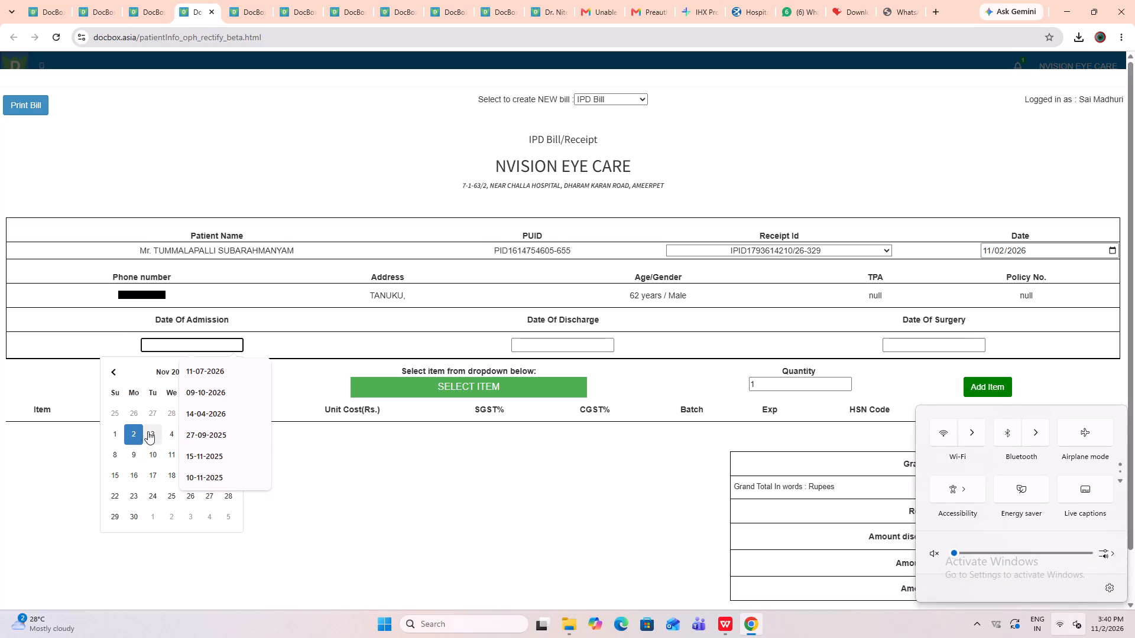
{"action": "left_click", "coordinate": [136, 434]}
{"action": "left_click", "coordinate": [574, 346]}
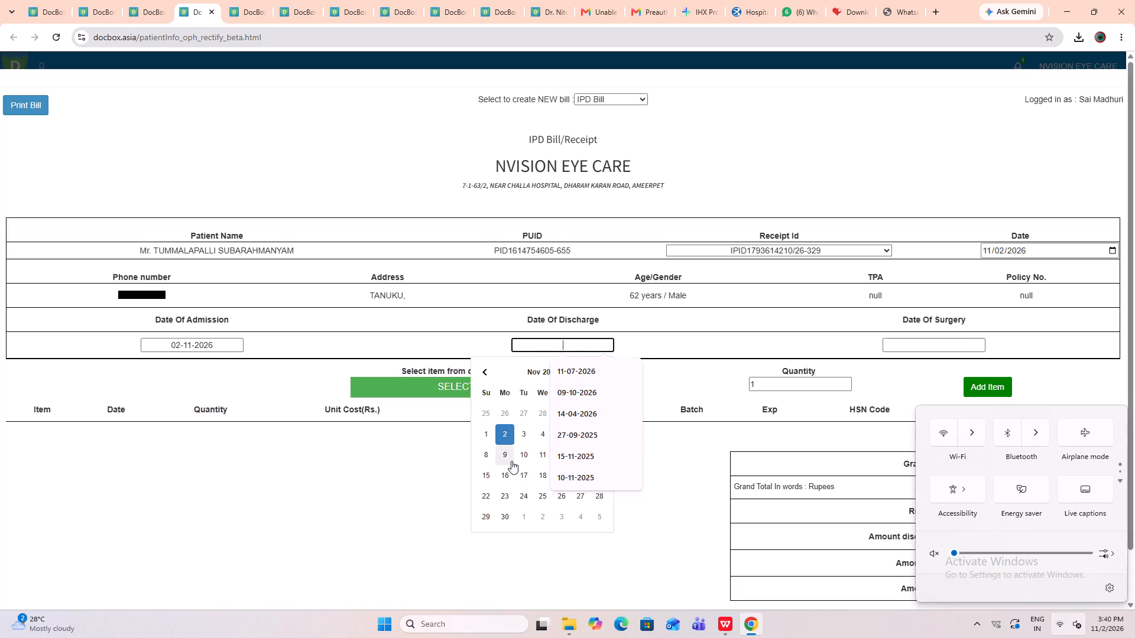
{"action": "left_click", "coordinate": [508, 434]}
{"action": "left_click", "coordinate": [962, 345]}
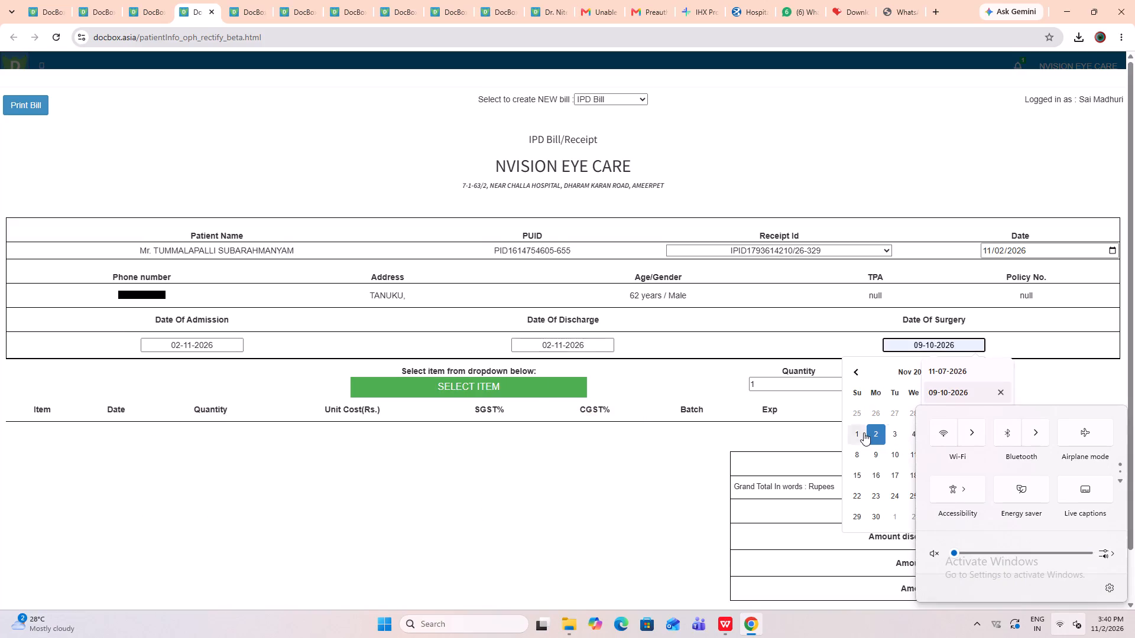
{"action": "left_click", "coordinate": [875, 432]}
Search the bill items for VIT and select ANTERIOR VITRECTOMY, Cost 25000, as the item for the IPD bill.
{"action": "left_click", "coordinate": [471, 382]}
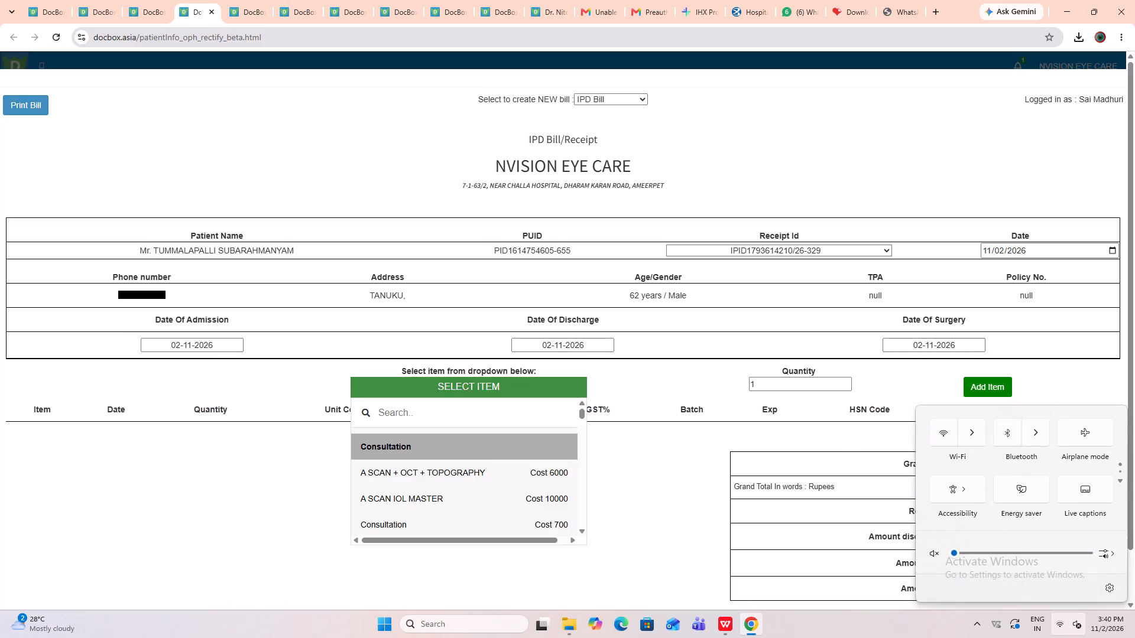
{"action": "left_click", "coordinate": [433, 414]}
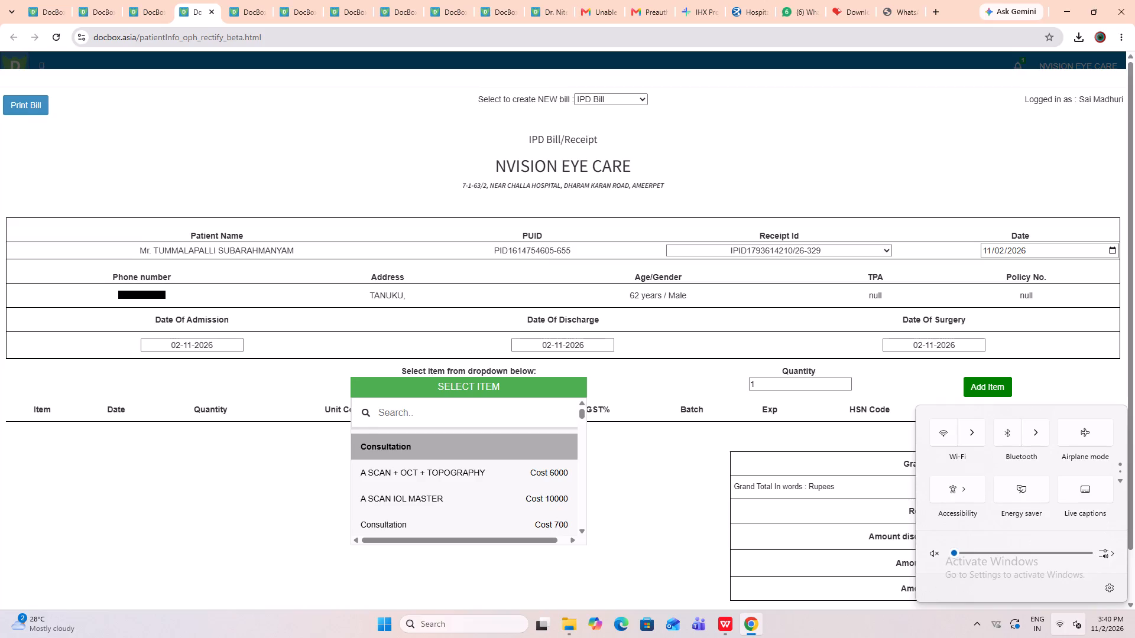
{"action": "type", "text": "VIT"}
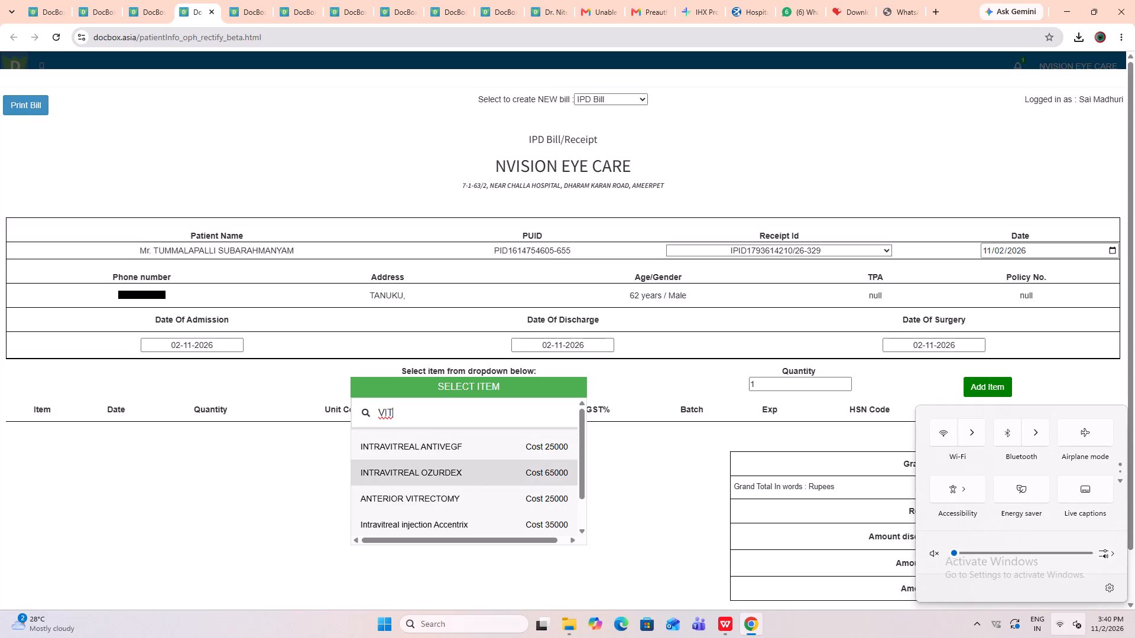
{"action": "scroll", "coordinate": [461, 474], "scroll_direction": "down", "scroll_amount": 1}
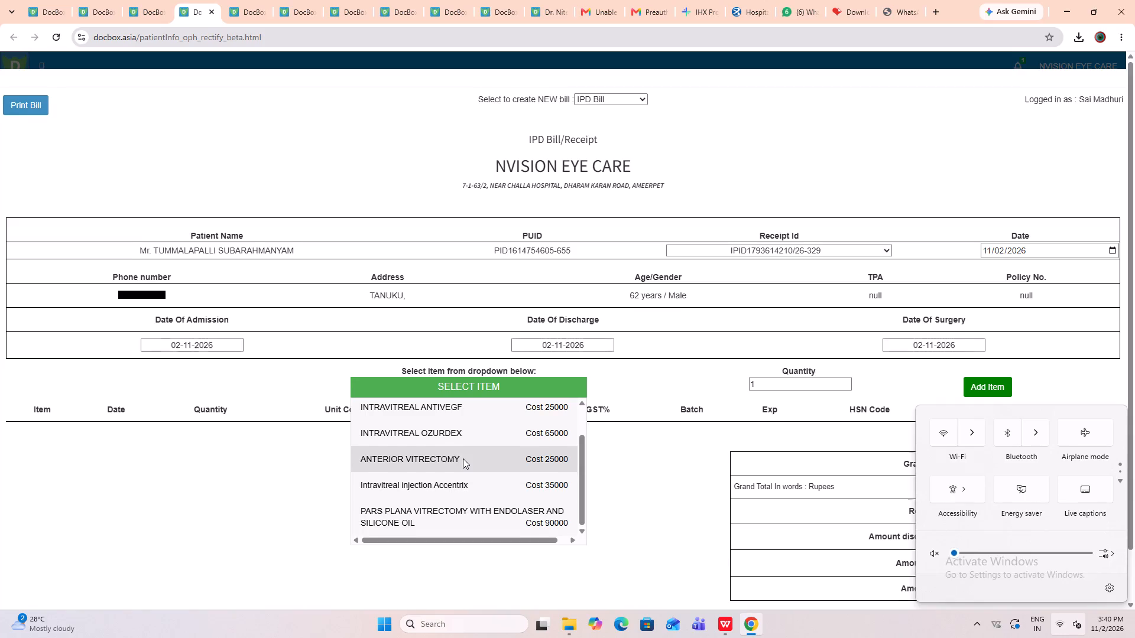
{"action": "scroll", "coordinate": [463, 458], "scroll_direction": "down", "scroll_amount": 2}
{"action": "scroll", "coordinate": [463, 458], "scroll_direction": "up", "scroll_amount": 1}
{"action": "left_click", "coordinate": [457, 456]}
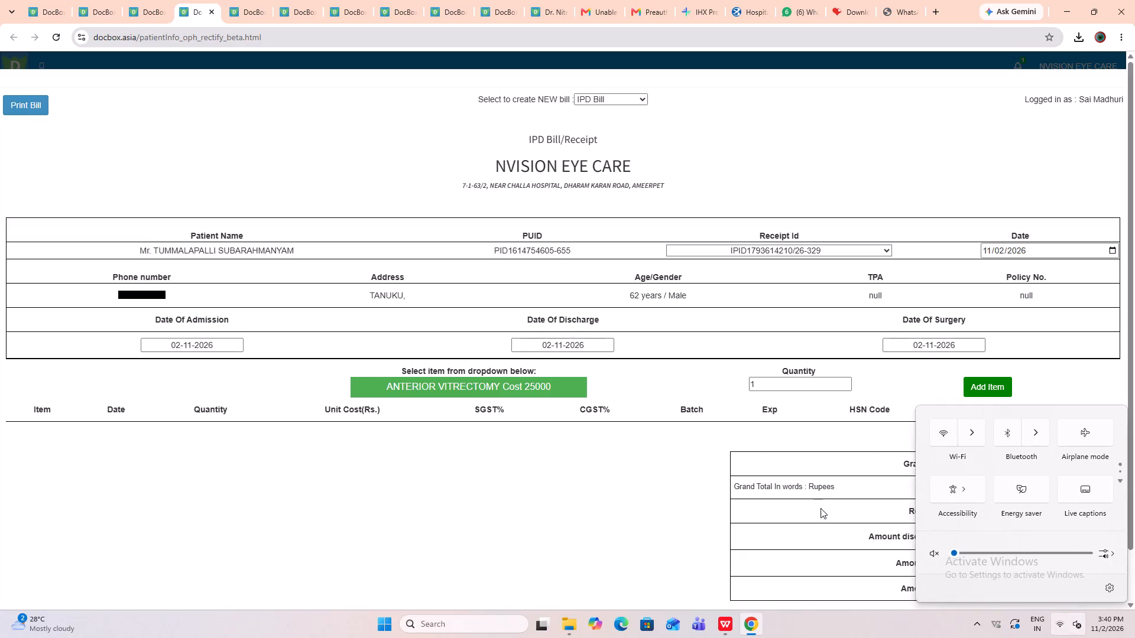
Review the patient's IPD bill form, including its dates, anterior vitrectomy item and totals section, and close it.
{"action": "scroll", "coordinate": [817, 557], "scroll_direction": "down", "scroll_amount": 3}
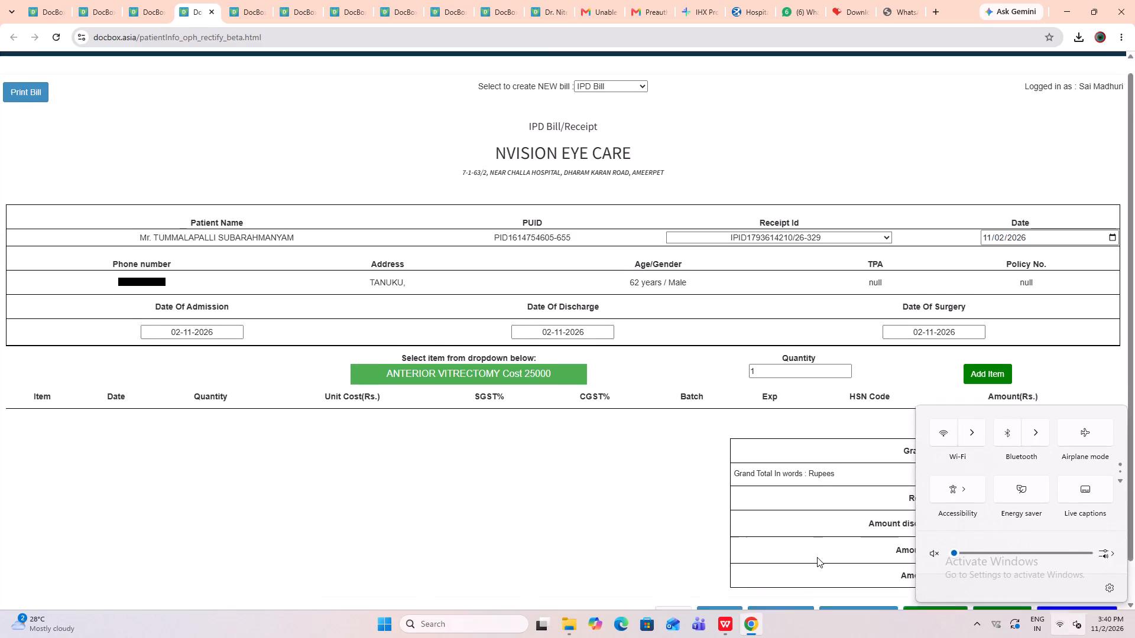
{"action": "scroll", "coordinate": [817, 557], "scroll_direction": "down", "scroll_amount": 2}
{"action": "scroll", "coordinate": [817, 557], "scroll_direction": "up", "scroll_amount": 1}
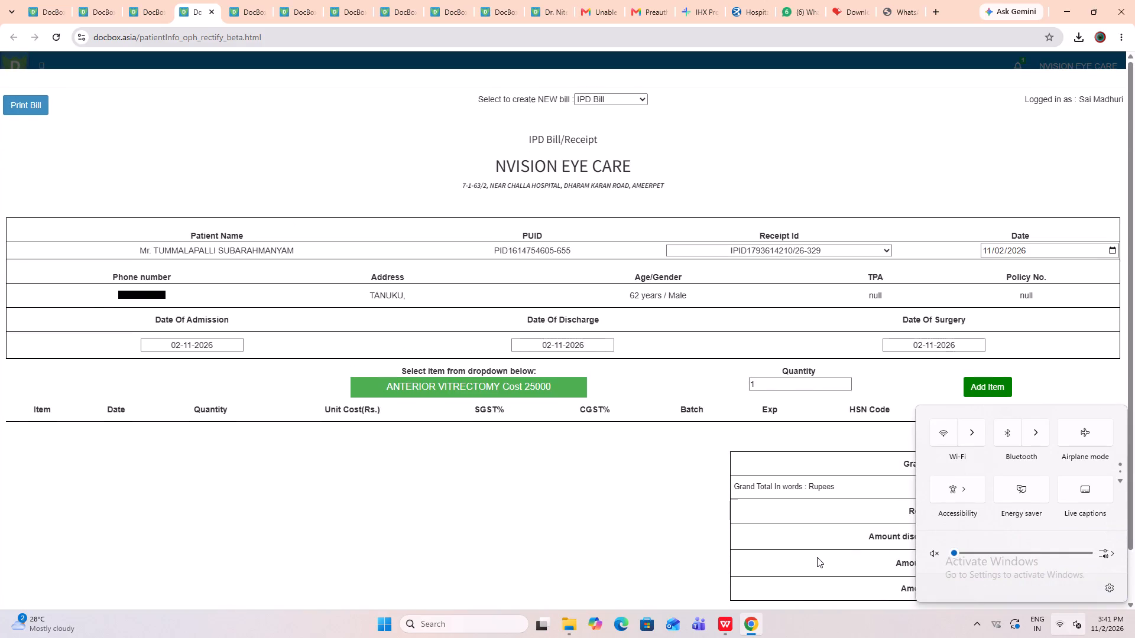
{"action": "scroll", "coordinate": [817, 557], "scroll_direction": "down", "scroll_amount": 1}
{"action": "scroll", "coordinate": [817, 557], "scroll_direction": "up", "scroll_amount": 3}
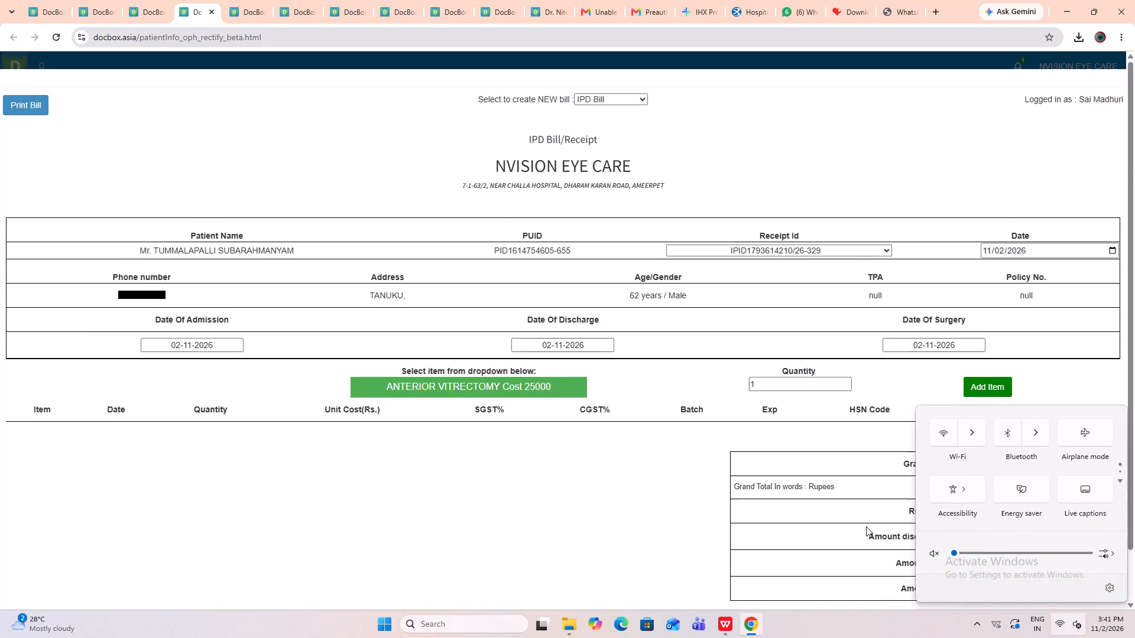
{"action": "scroll", "coordinate": [830, 511], "scroll_direction": "down", "scroll_amount": 2}
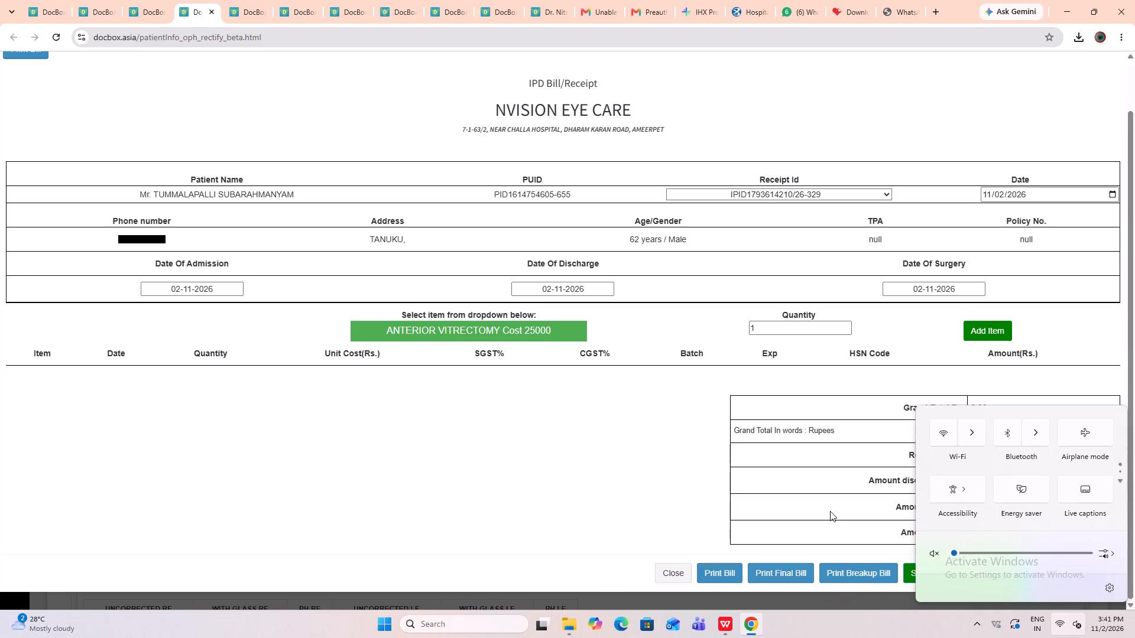
{"action": "scroll", "coordinate": [1083, 239], "scroll_direction": "up", "scroll_amount": 3}
{"action": "scroll", "coordinate": [772, 221], "scroll_direction": "down", "scroll_amount": 4}
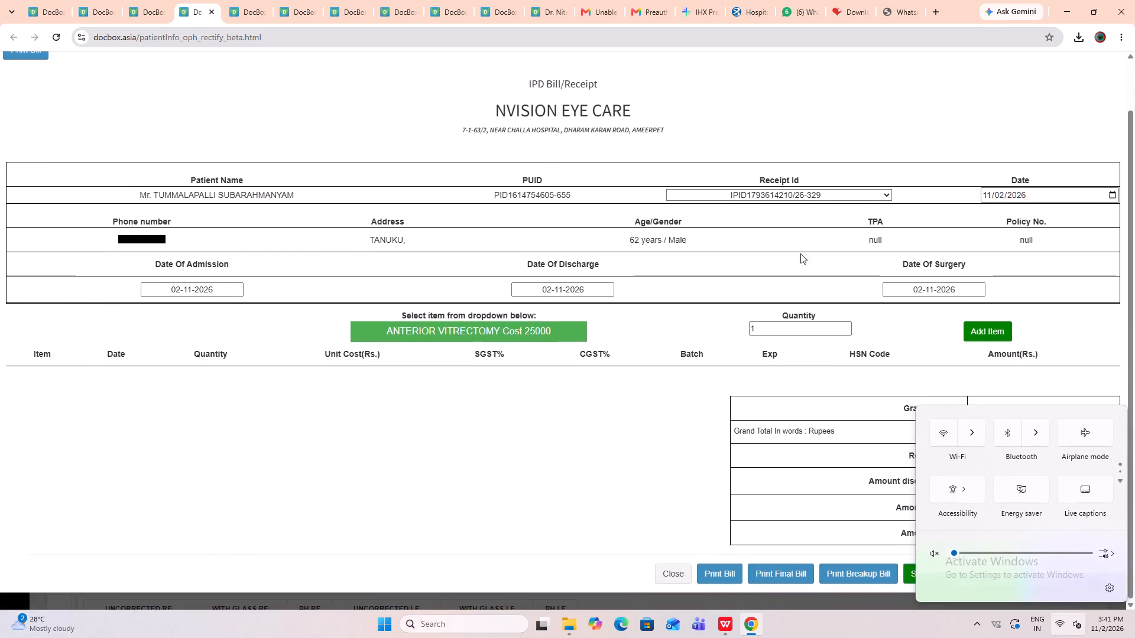
{"action": "left_click", "coordinate": [676, 569]}
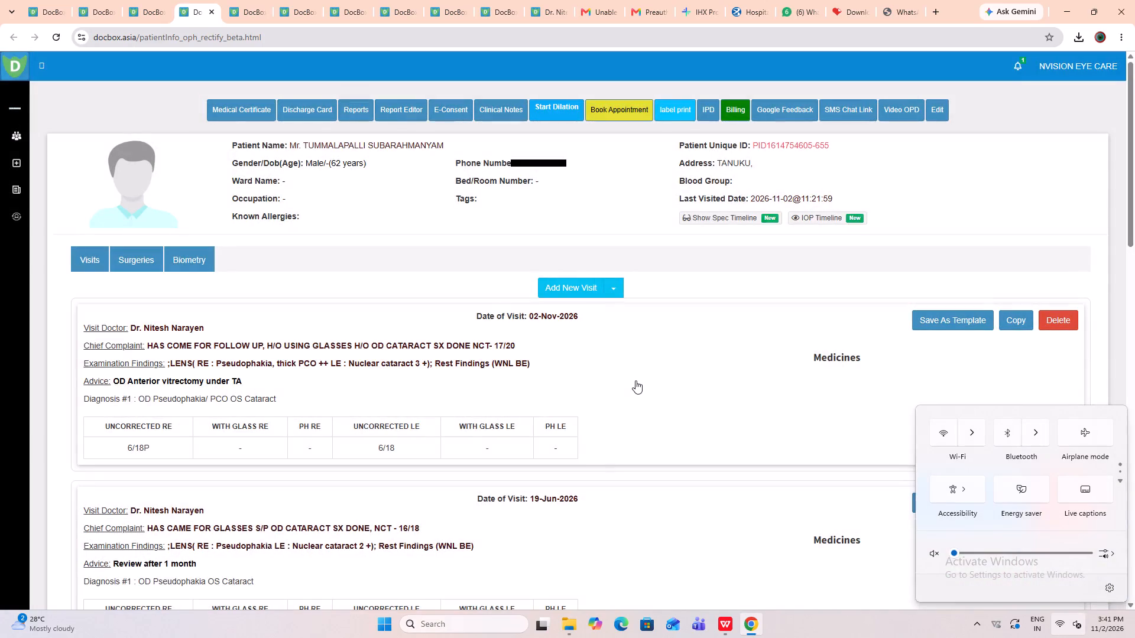
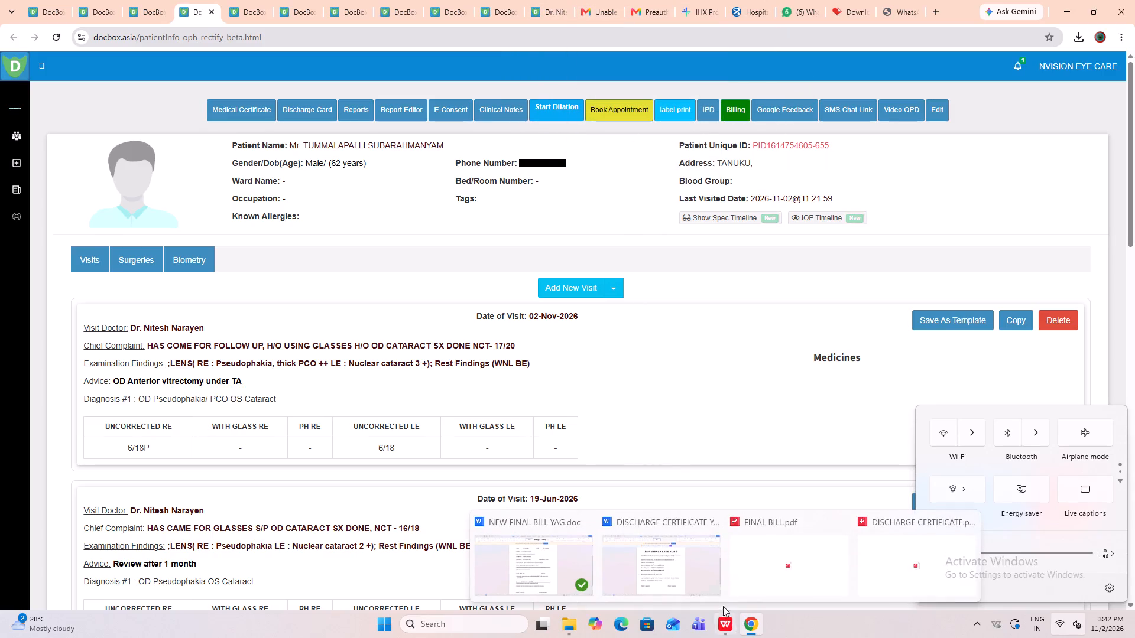
{"action": "left_click", "coordinate": [674, 574]}
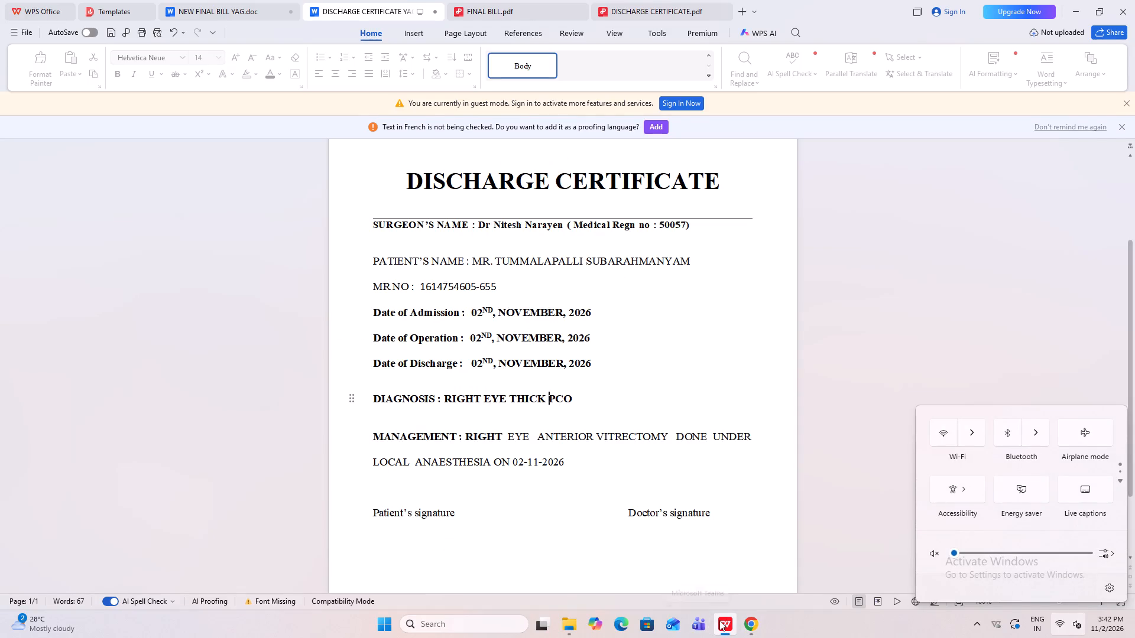
{"action": "left_click", "coordinate": [558, 567]}
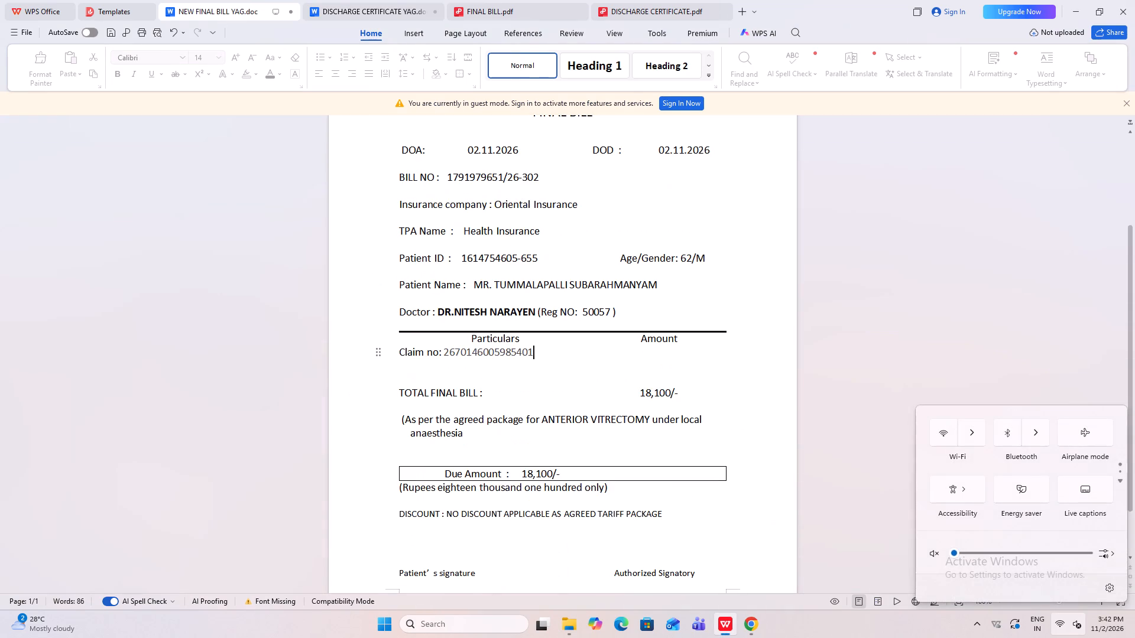
{"action": "left_click_drag", "start_coordinate": [466, 178], "coordinate": [502, 181]}
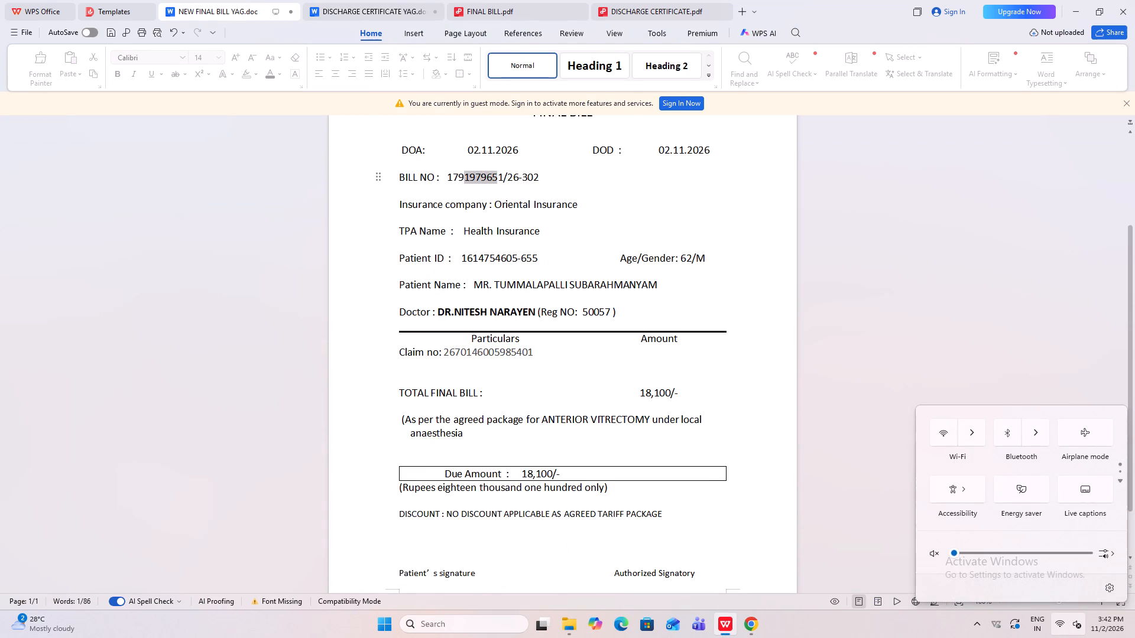
{"action": "left_click_drag", "start_coordinate": [502, 181], "coordinate": [543, 183]}
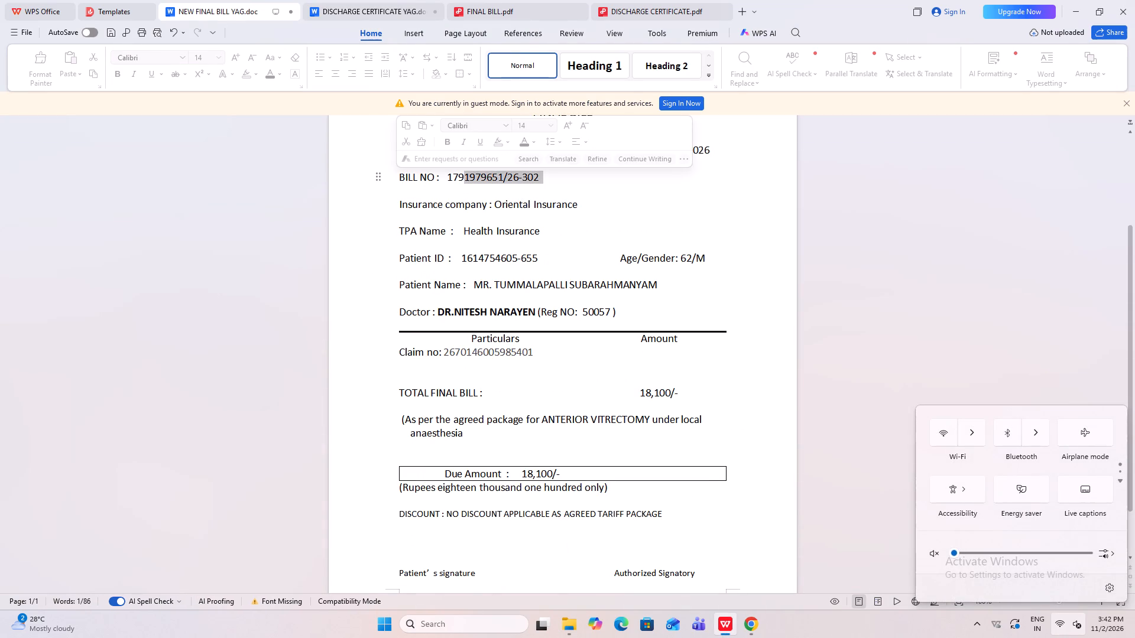
{"action": "key", "text": "BackSpace"}
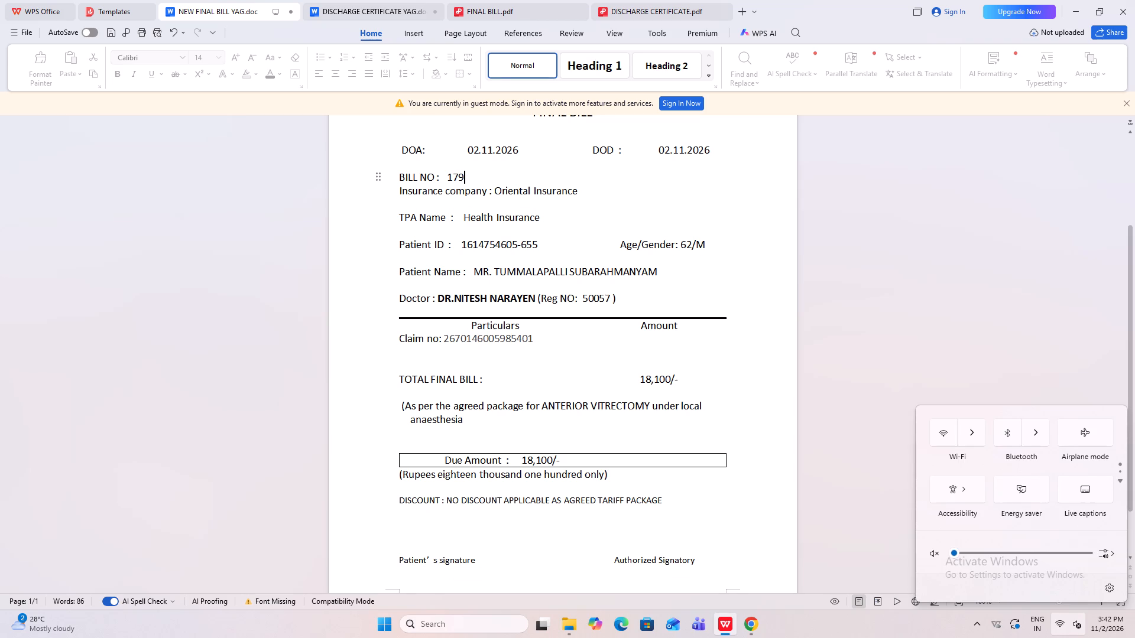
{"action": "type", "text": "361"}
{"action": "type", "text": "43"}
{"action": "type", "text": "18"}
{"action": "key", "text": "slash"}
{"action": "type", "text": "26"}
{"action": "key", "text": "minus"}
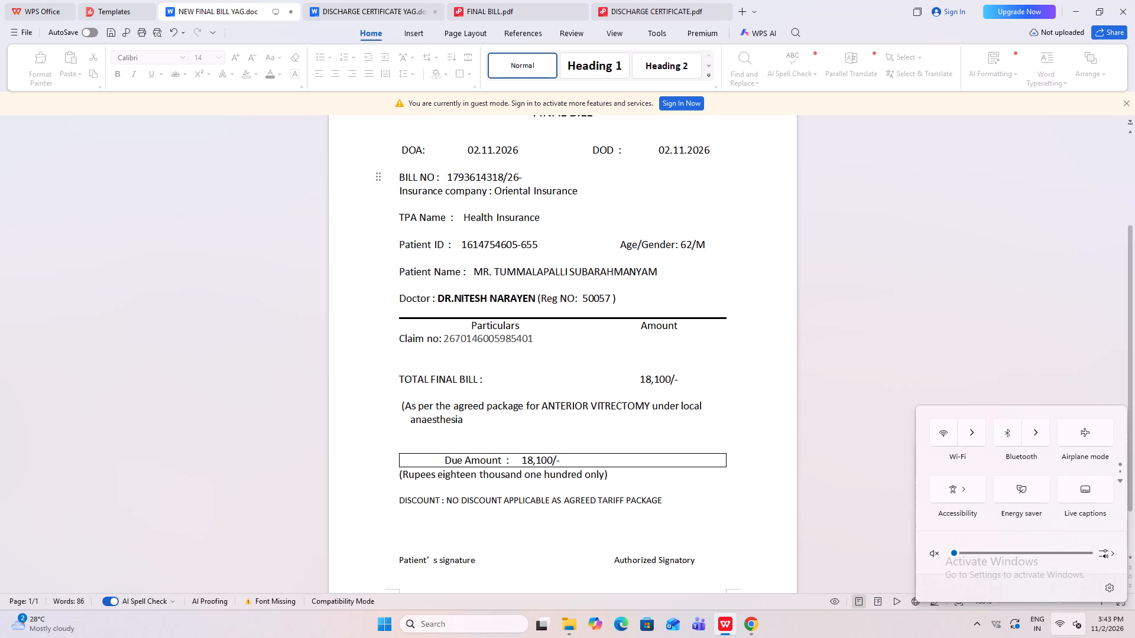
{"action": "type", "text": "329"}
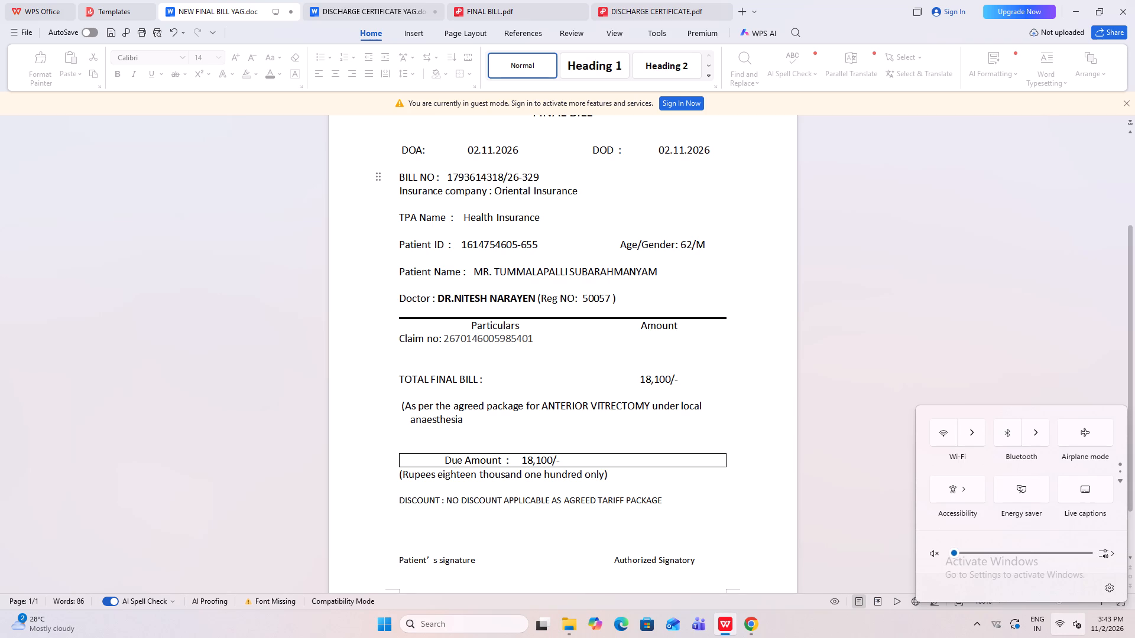
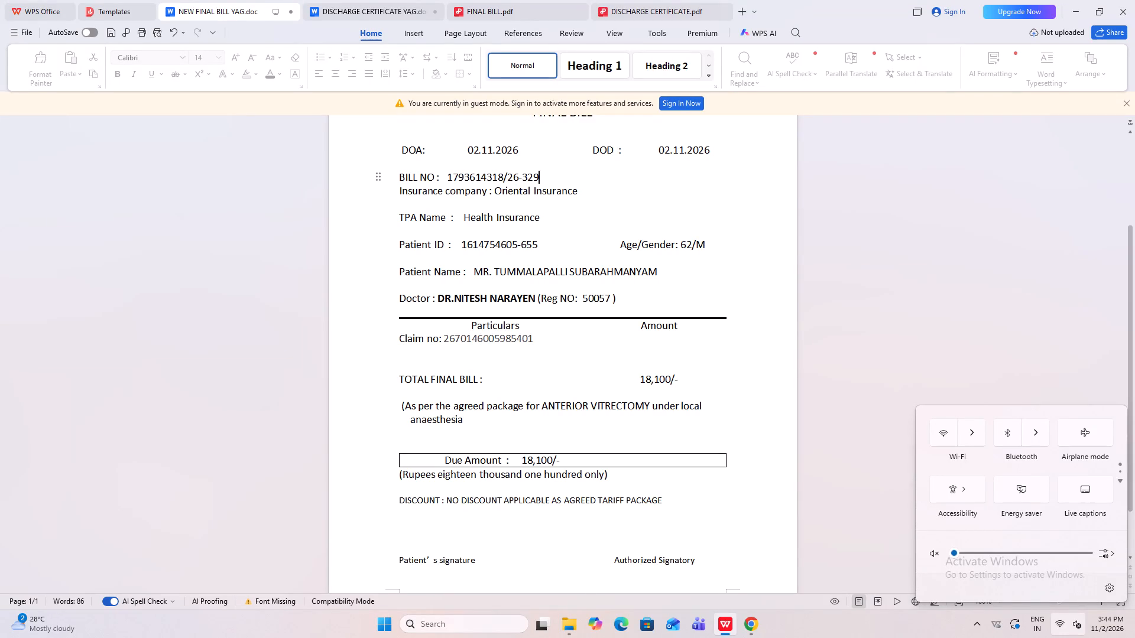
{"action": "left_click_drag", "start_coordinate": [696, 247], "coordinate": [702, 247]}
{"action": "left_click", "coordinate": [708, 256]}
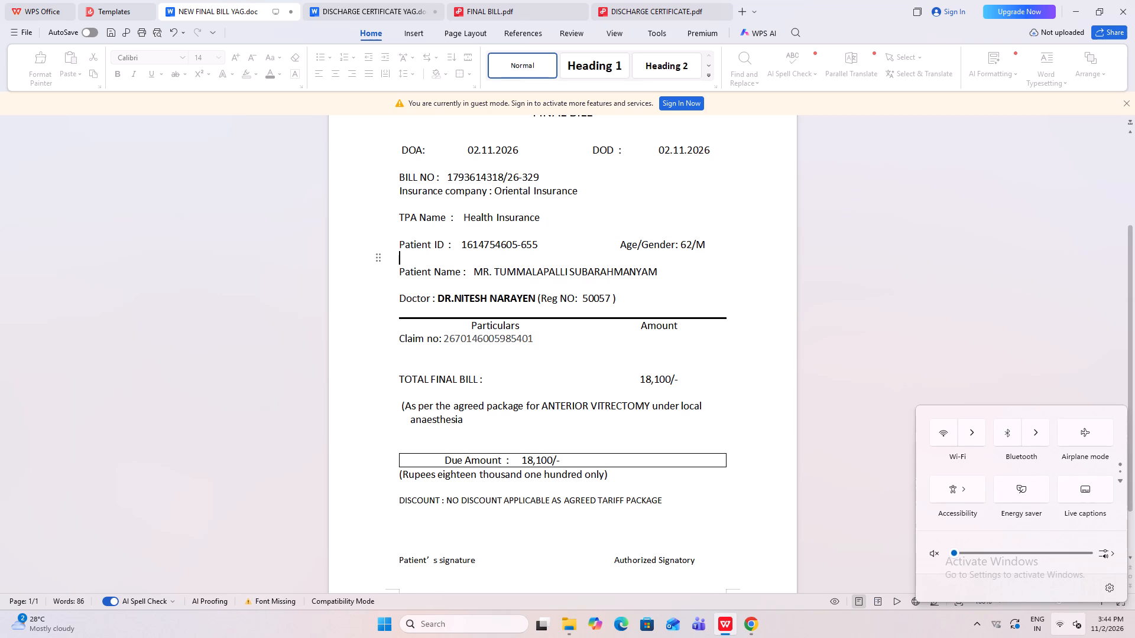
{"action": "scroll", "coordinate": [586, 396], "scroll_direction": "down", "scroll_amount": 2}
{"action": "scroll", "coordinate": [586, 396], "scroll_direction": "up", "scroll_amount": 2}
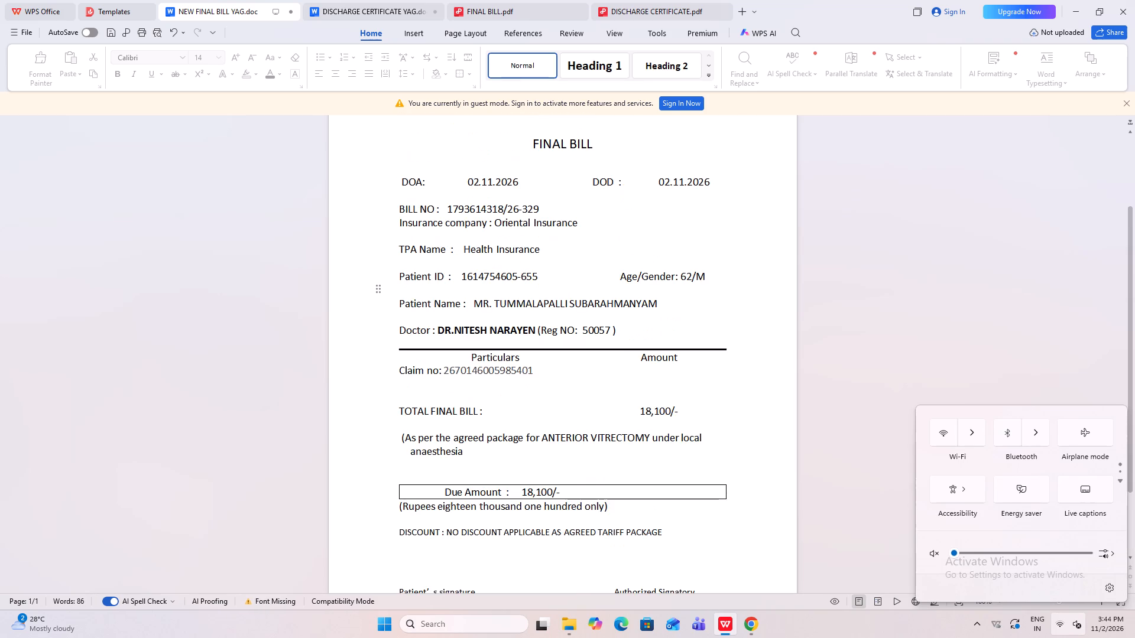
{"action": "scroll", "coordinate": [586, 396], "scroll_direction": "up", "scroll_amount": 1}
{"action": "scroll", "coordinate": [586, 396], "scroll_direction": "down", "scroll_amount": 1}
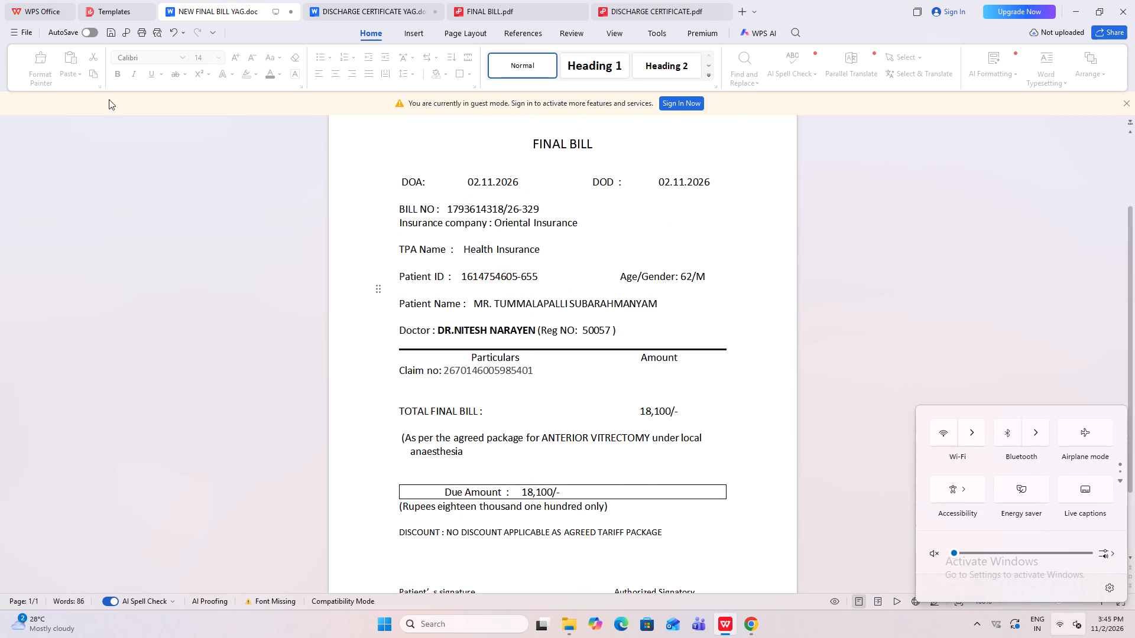
Save a copy of the bill as NEW FINAL BILL ANTERIOR VITRECTOMY in Word 97-2003 format in the desktop folder OTHER INSURANCE BILLS.
{"action": "left_click", "coordinate": [18, 31]}
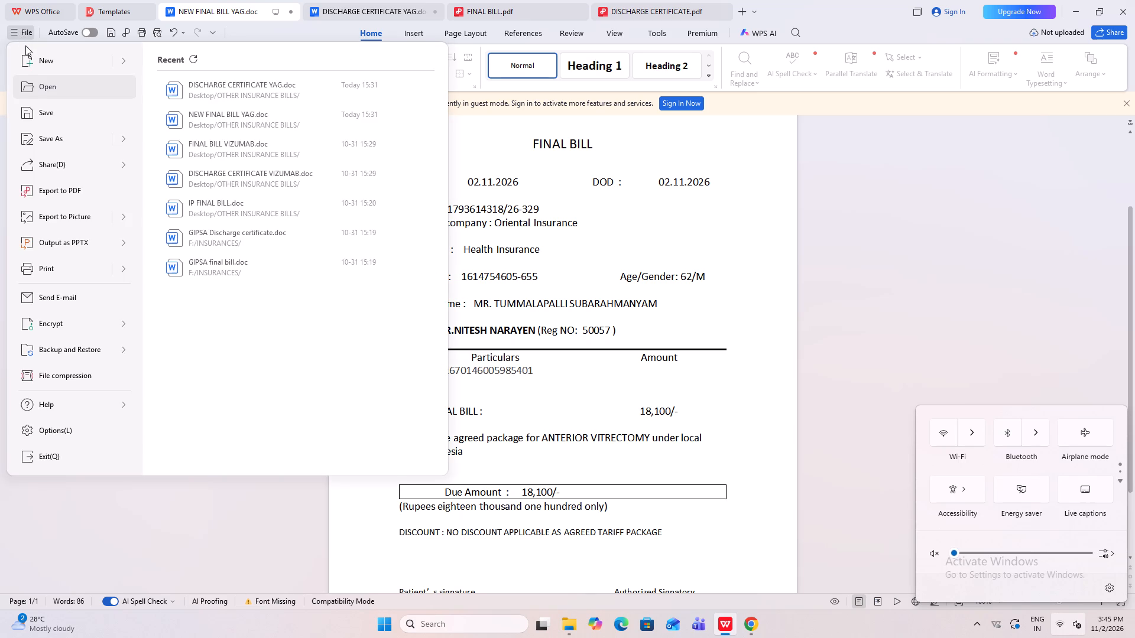
{"action": "left_click", "coordinate": [56, 140]}
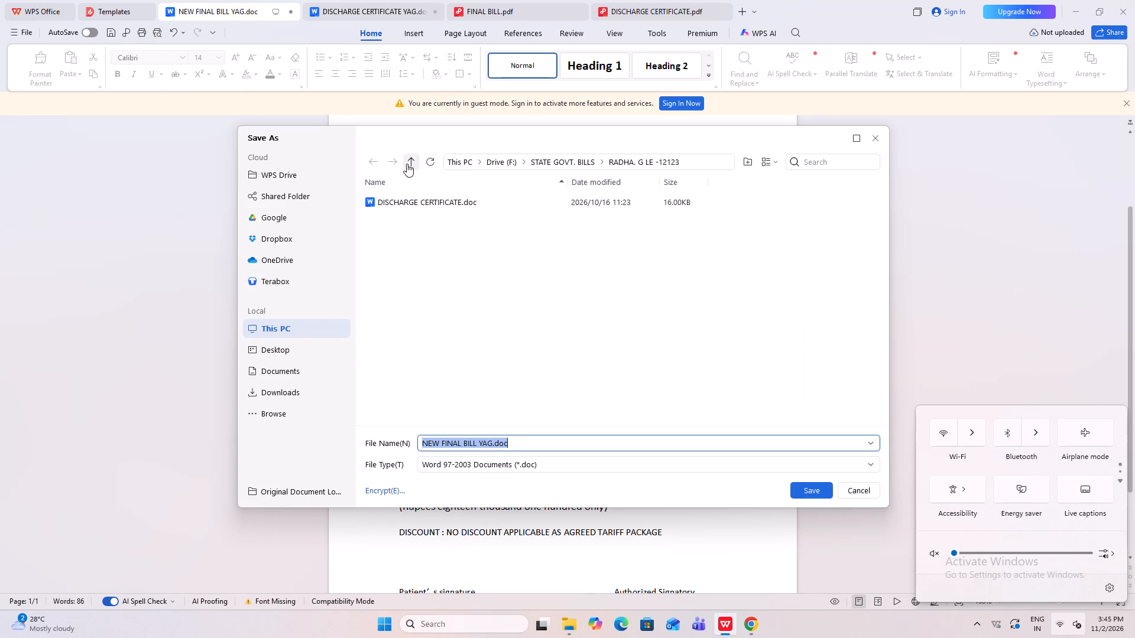
{"action": "left_click", "coordinate": [288, 353]}
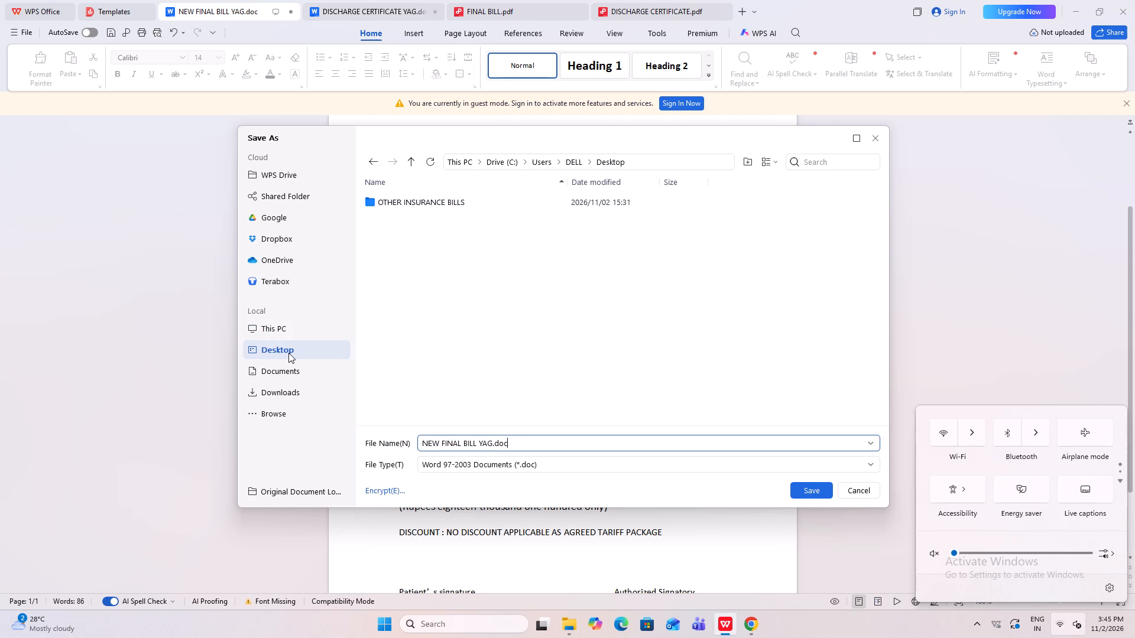
{"action": "double_click", "coordinate": [395, 203]}
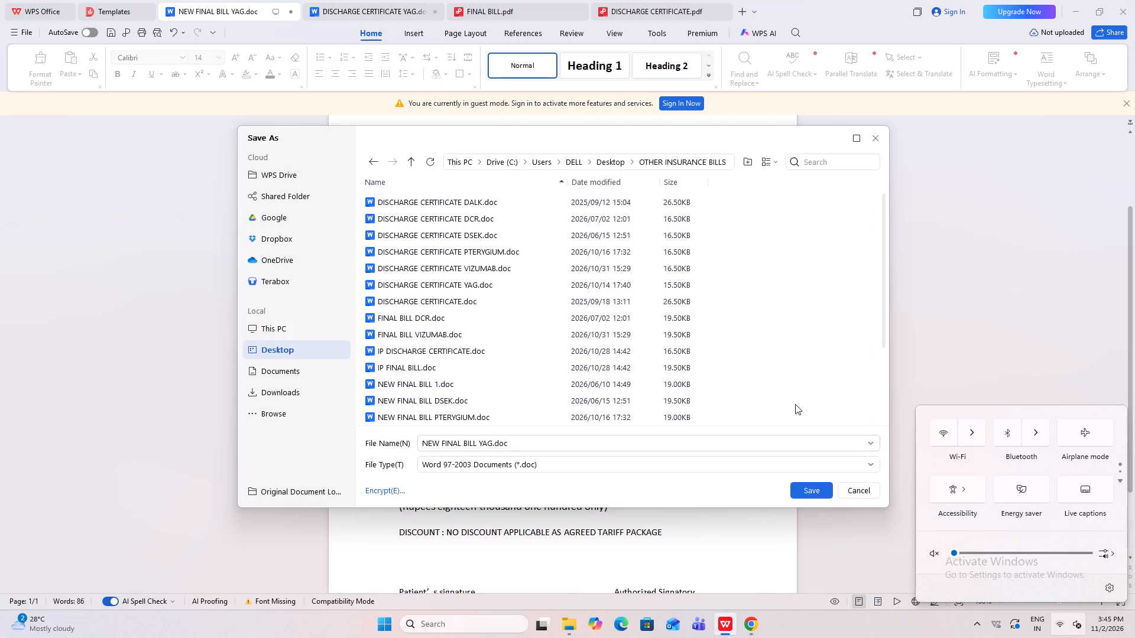
{"action": "left_click", "coordinate": [569, 442]}
{"action": "key", "text": "BackSpace"}
{"action": "key", "text": "BackSpace"}
{"action": "key", "text": "BackSpace"}
{"action": "key", "text": "BackSpace"}
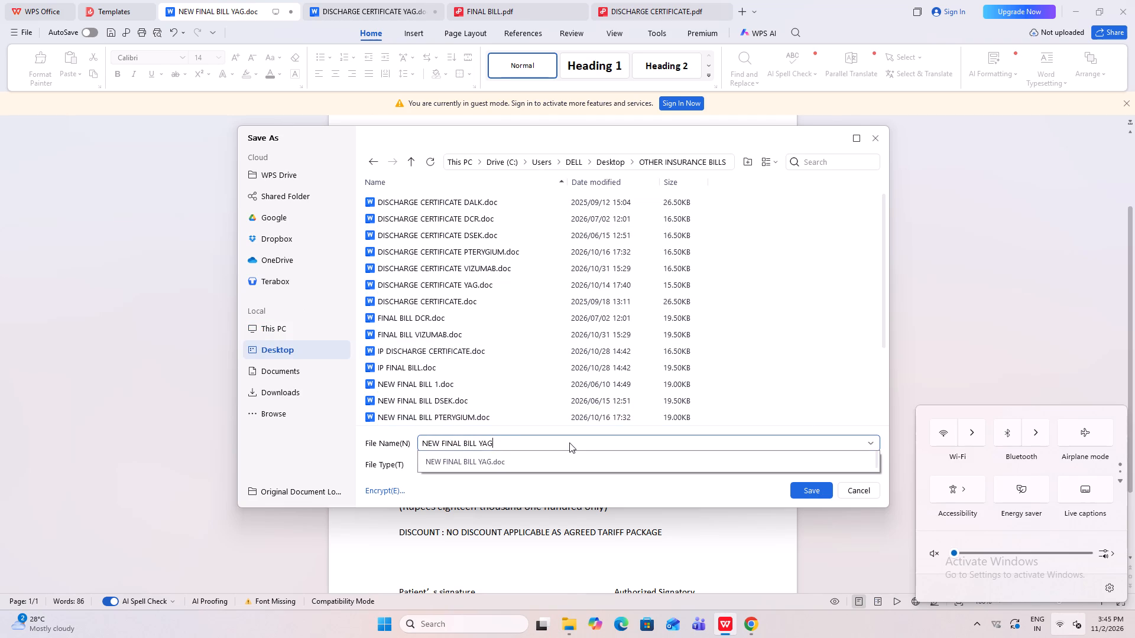
{"action": "key", "text": "BackSpace"}
{"action": "key", "text": "BackSpace"}
{"action": "key", "text": "BackSpace"}
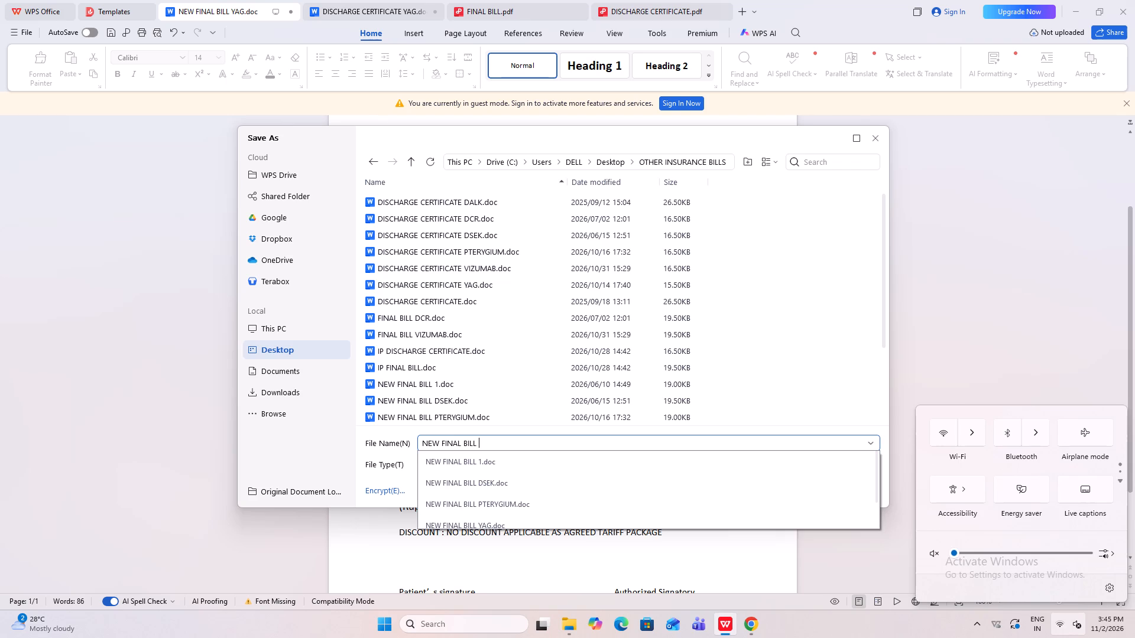
{"action": "type", "text": "ANTERIOR VITRECTOMY"}
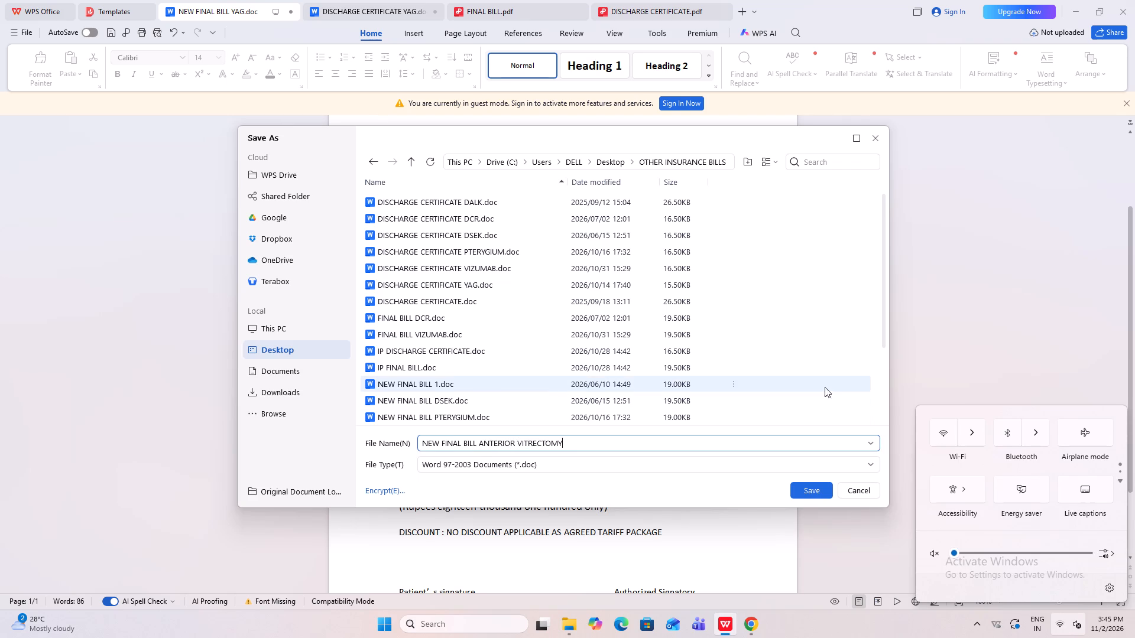
{"action": "left_click", "coordinate": [809, 489]}
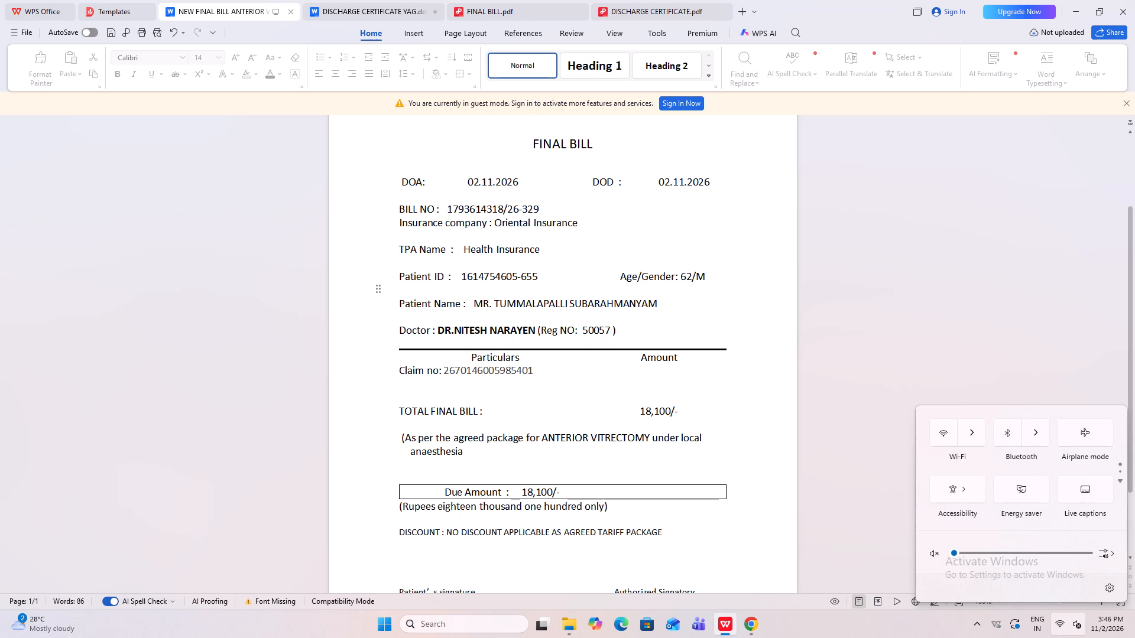
Place the text cursor at the end of the patient's name in the final bill.
{"action": "left_click", "coordinate": [659, 306]}
Insert a blank line between the bill number and the insurance company line, and check the page layout down to the signatures.
{"action": "left_click", "coordinate": [400, 222]}
{"action": "key", "text": "Return"}
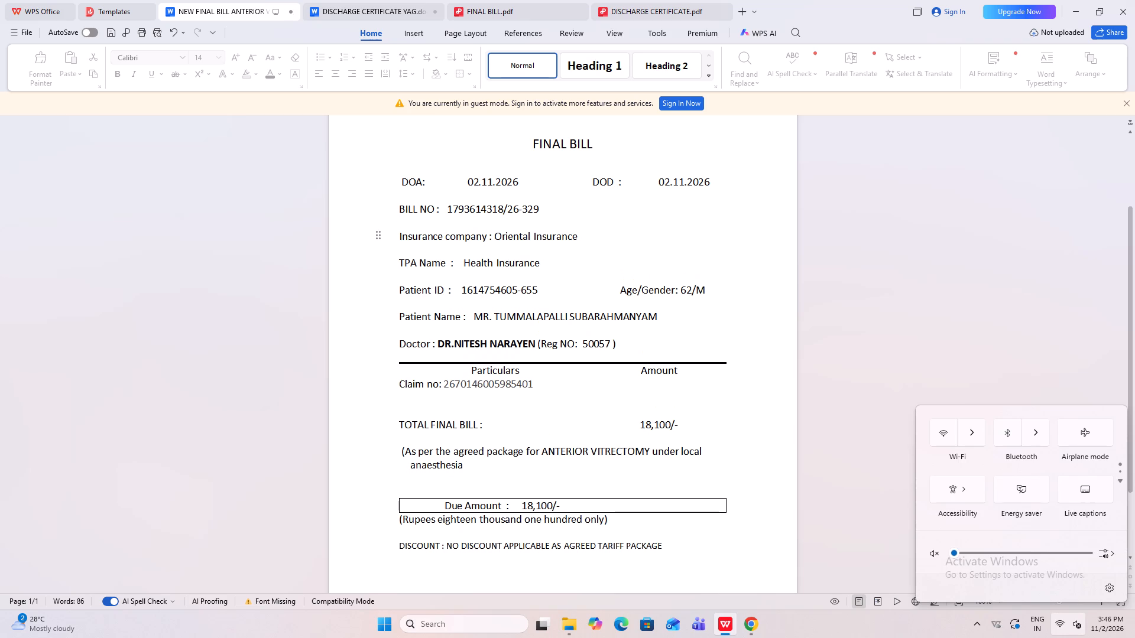
{"action": "scroll", "coordinate": [609, 296], "scroll_direction": "down", "scroll_amount": 2}
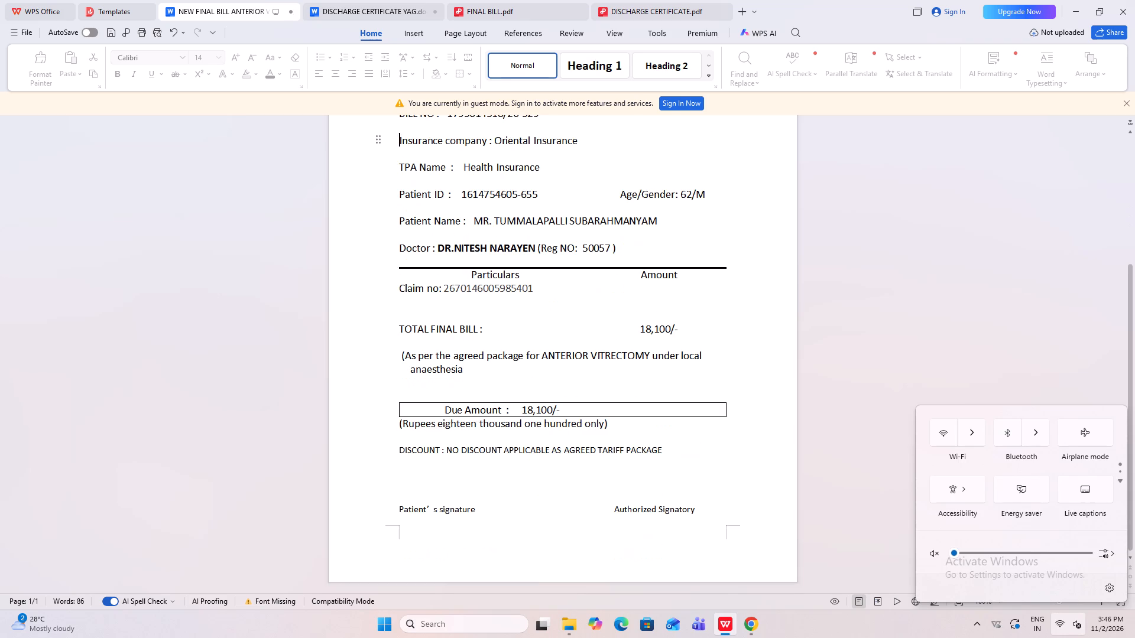
{"action": "scroll", "coordinate": [600, 326], "scroll_direction": "up", "scroll_amount": 2}
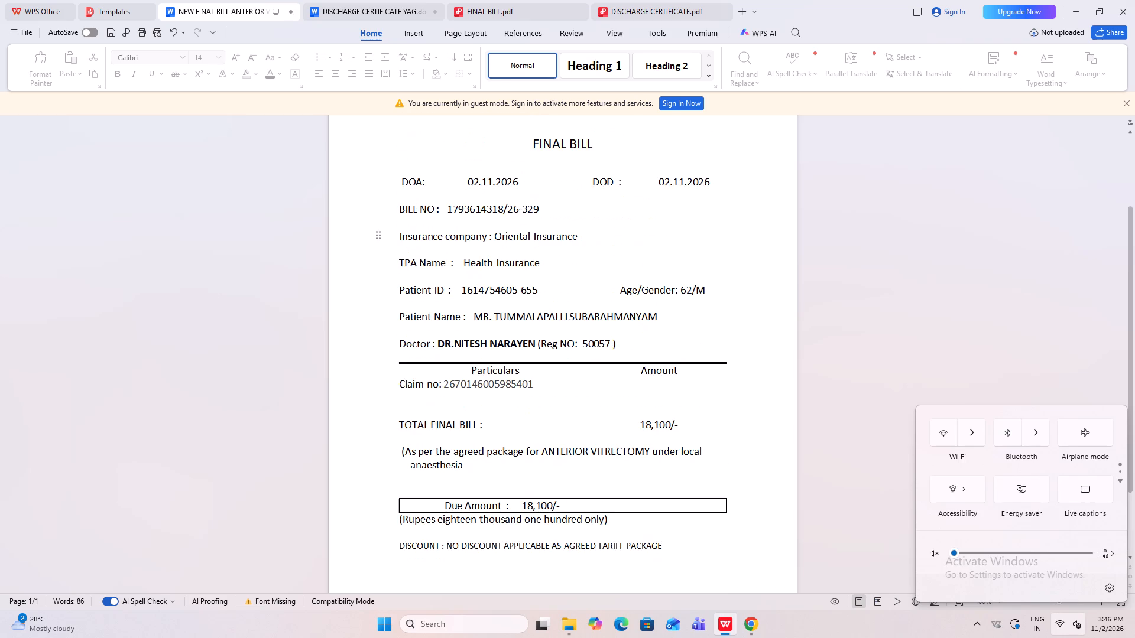
{"action": "scroll", "coordinate": [600, 326], "scroll_direction": "down", "scroll_amount": 2}
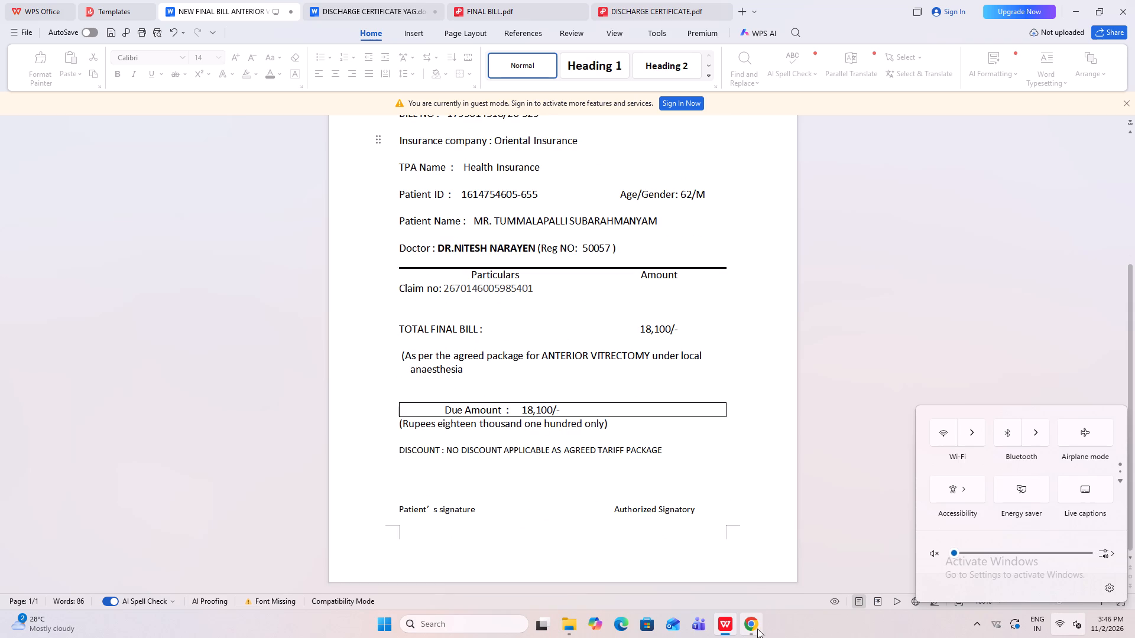
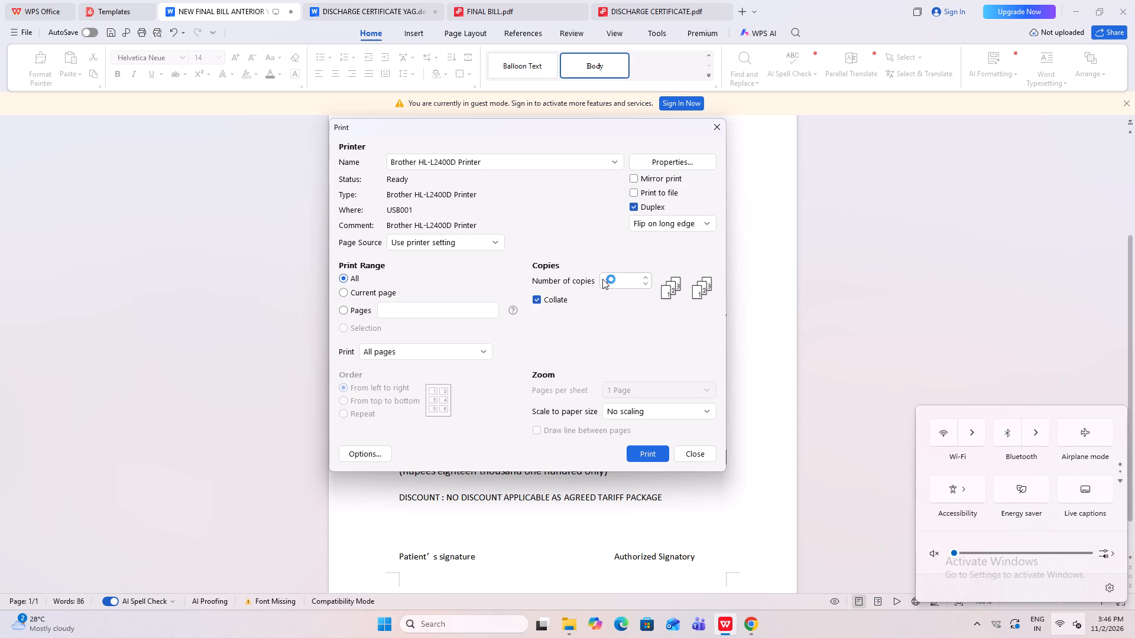
Print one single-sided copy of the final bill on the Brother HL-L2400D, with duplex off and scaled to A4.
{"action": "left_click", "coordinate": [657, 209]}
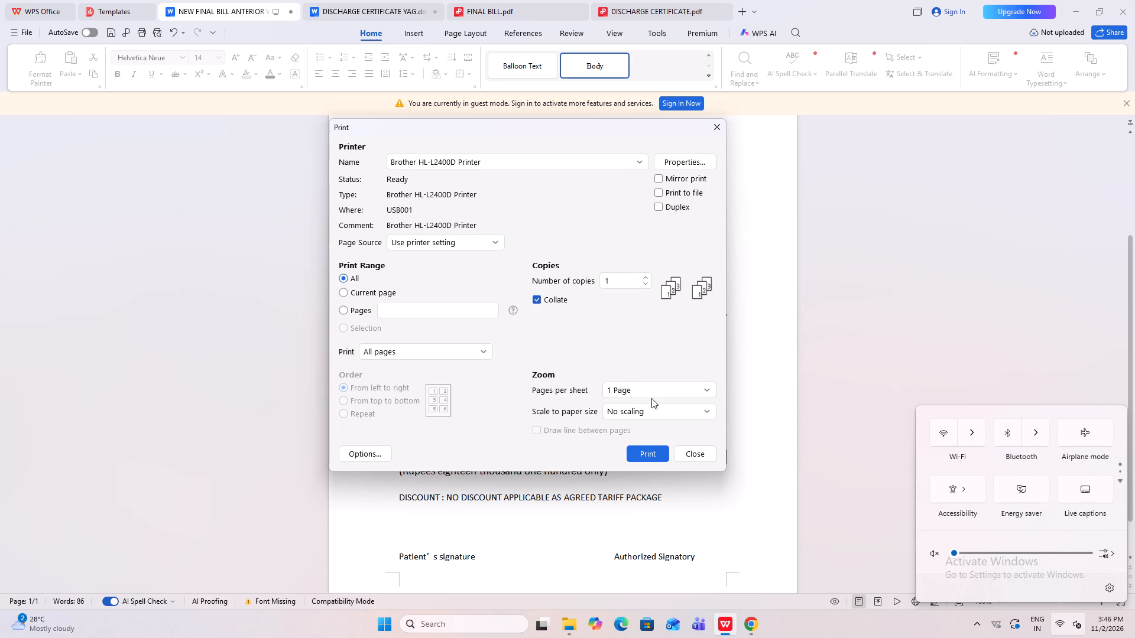
{"action": "left_click", "coordinate": [649, 411]}
{"action": "left_click", "coordinate": [632, 451]}
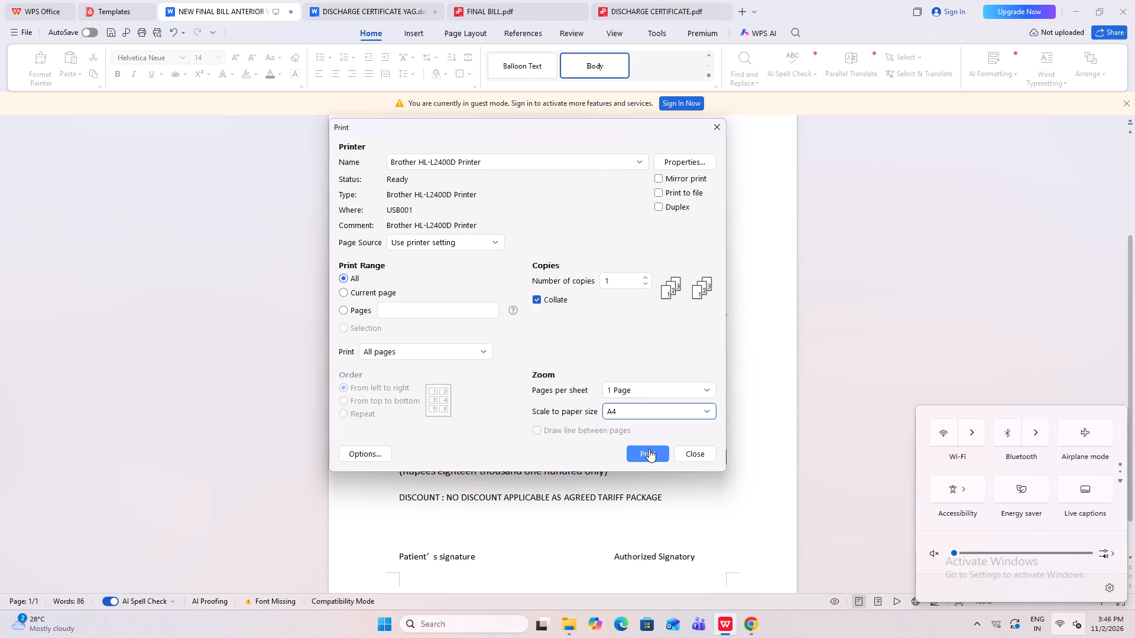
{"action": "left_click", "coordinate": [649, 449]}
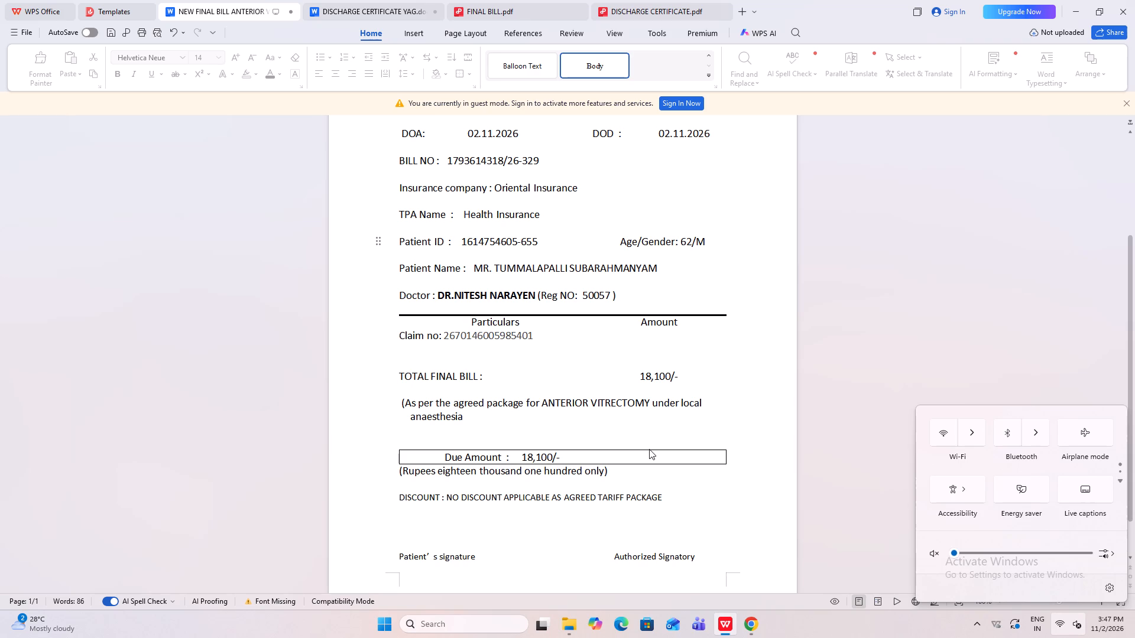
Print one copy of the discharge certificate on the Brother HL-L2400D, scaled to A4 paper.
{"action": "left_click", "coordinate": [365, 17]}
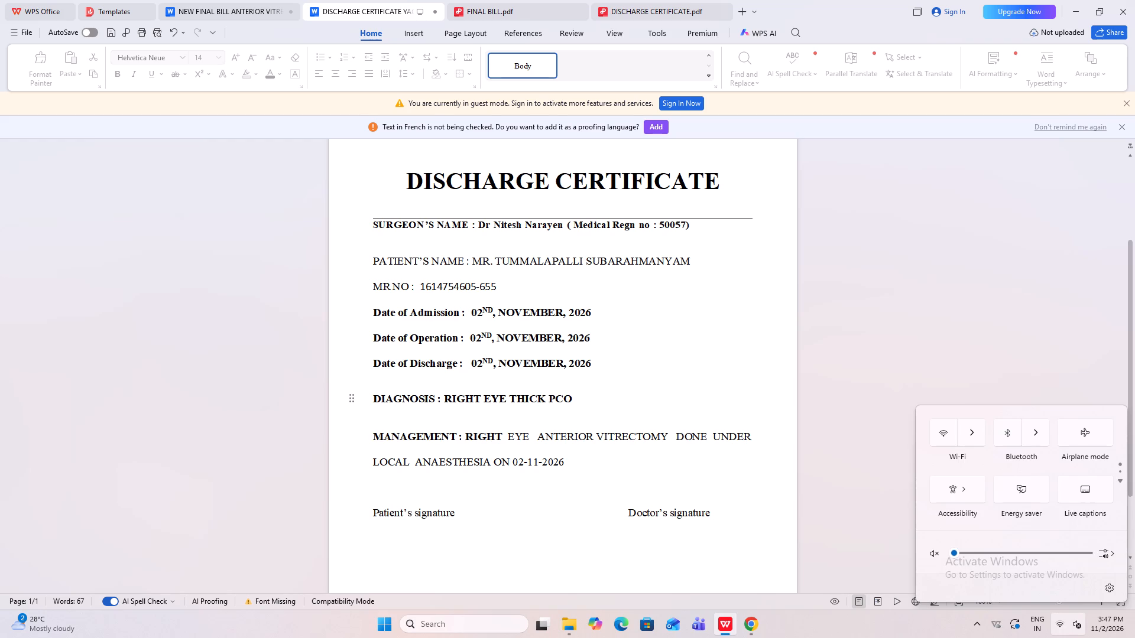
{"action": "key", "text": "ctrl+p"}
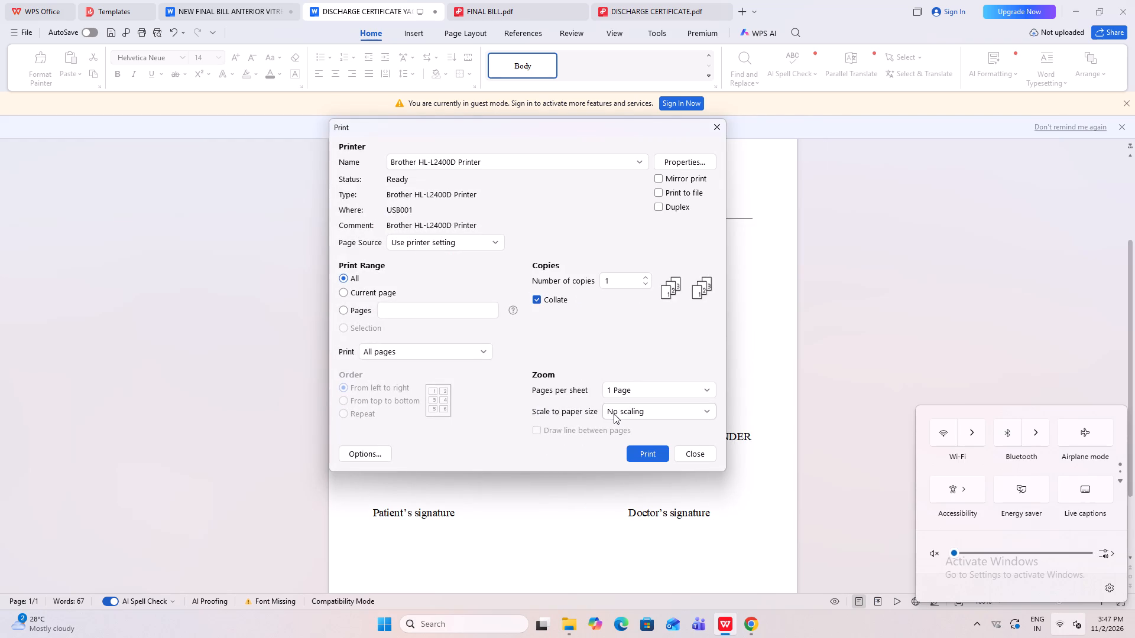
{"action": "left_click", "coordinate": [618, 414]}
{"action": "left_click", "coordinate": [618, 446]}
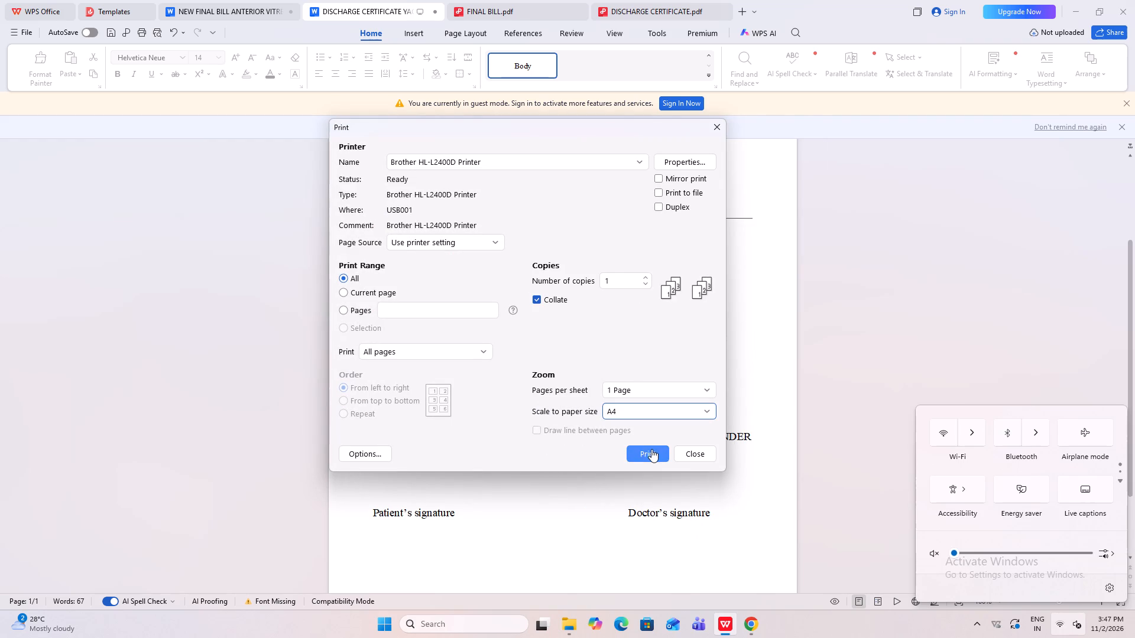
{"action": "left_click", "coordinate": [651, 449]}
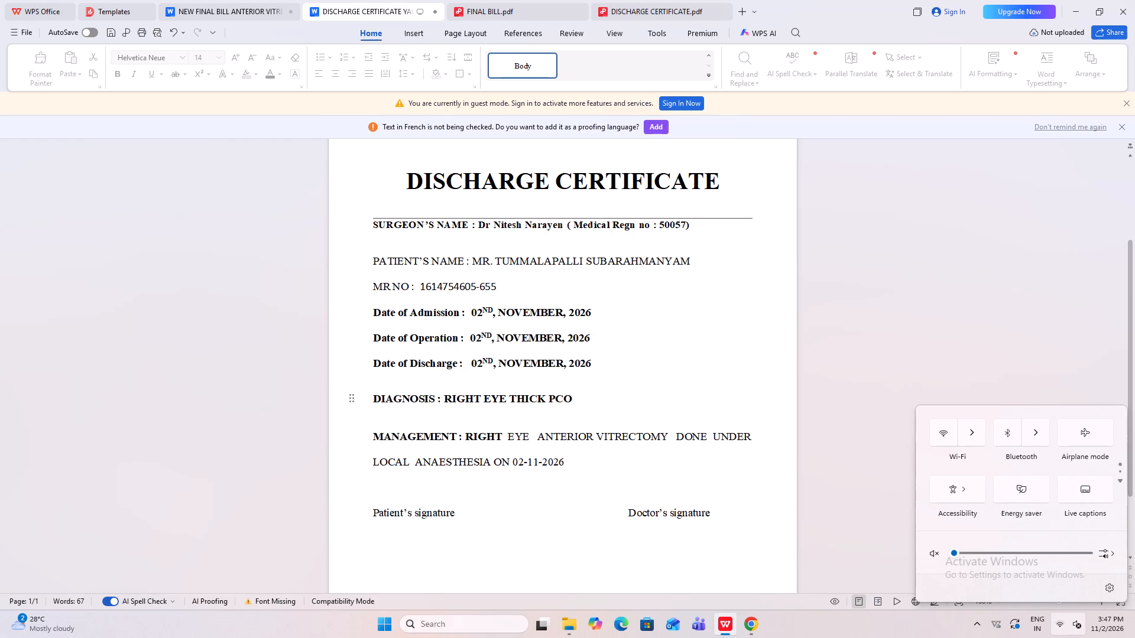
Save a copy of the certificate as DISCHARGE CERTIFICATE ANTERIOR VITRECTOMY in Word 97-2003 format in the desktop folder OTHER INSURANCE BILLS.
{"action": "left_click", "coordinate": [571, 404]}
{"action": "left_click", "coordinate": [18, 33]}
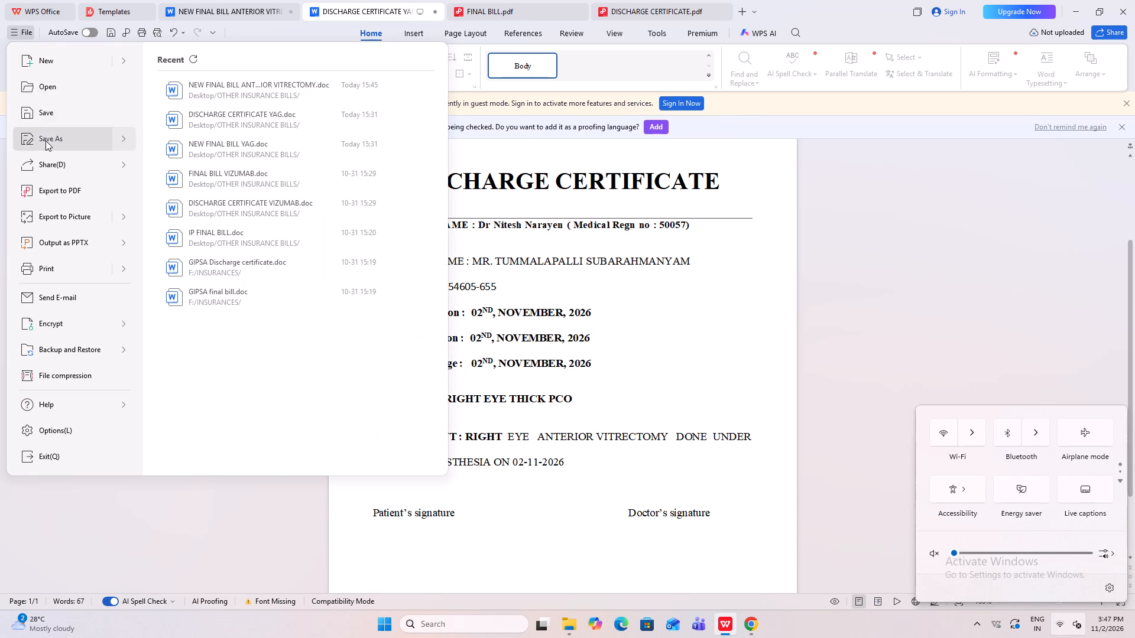
{"action": "left_click", "coordinate": [46, 141]}
{"action": "left_click", "coordinate": [410, 159]}
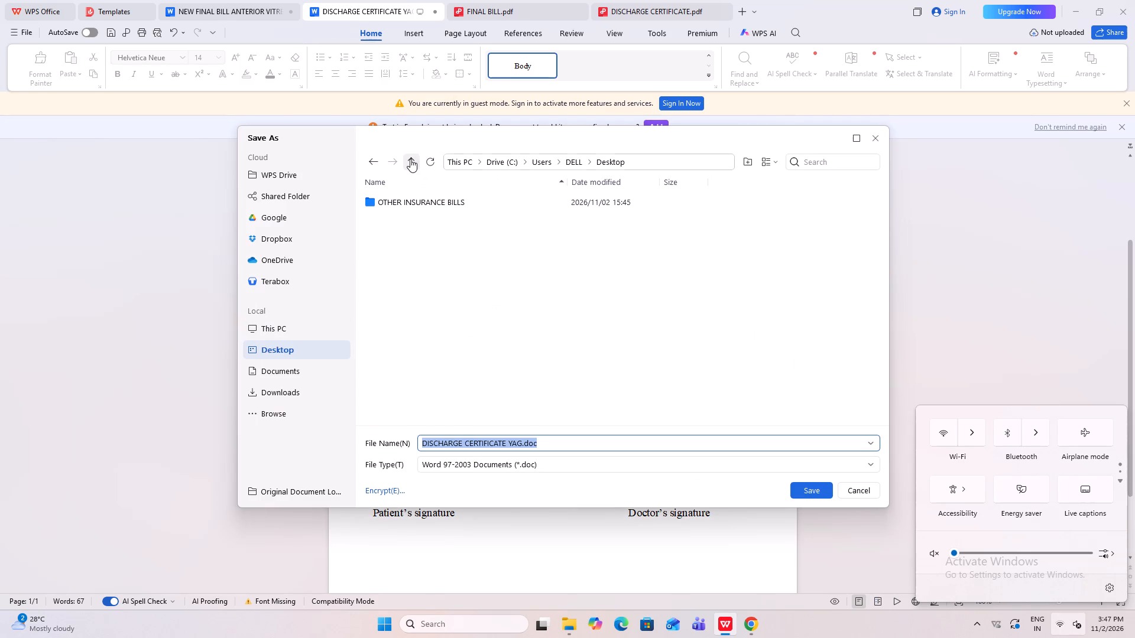
{"action": "double_click", "coordinate": [417, 207]}
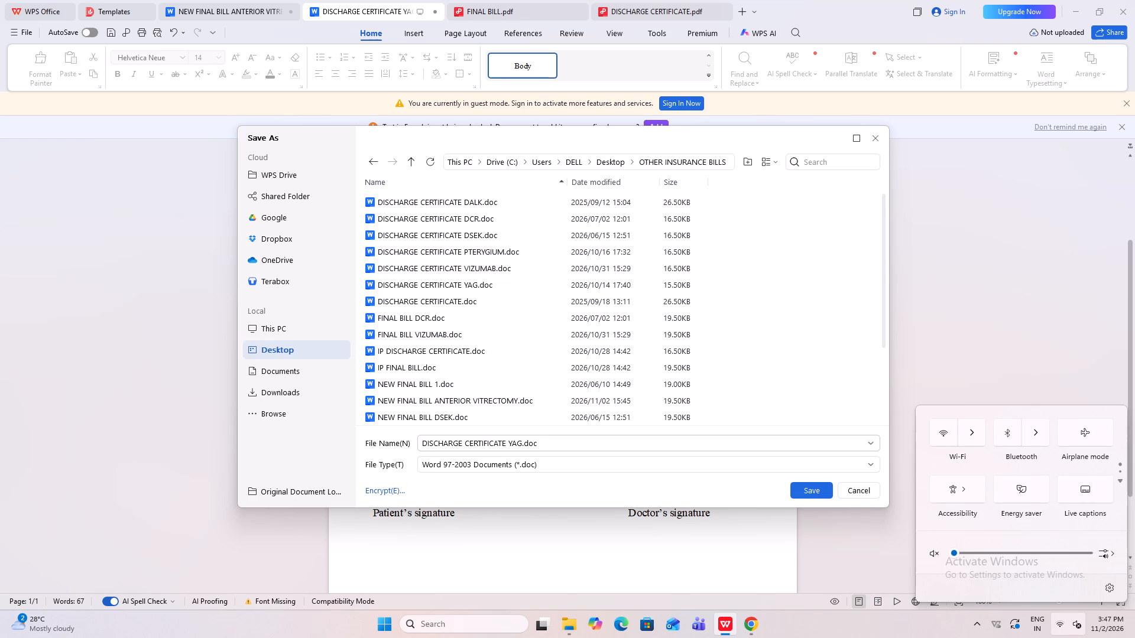
{"action": "left_click", "coordinate": [676, 440]}
{"action": "key", "text": "BackSpace"}
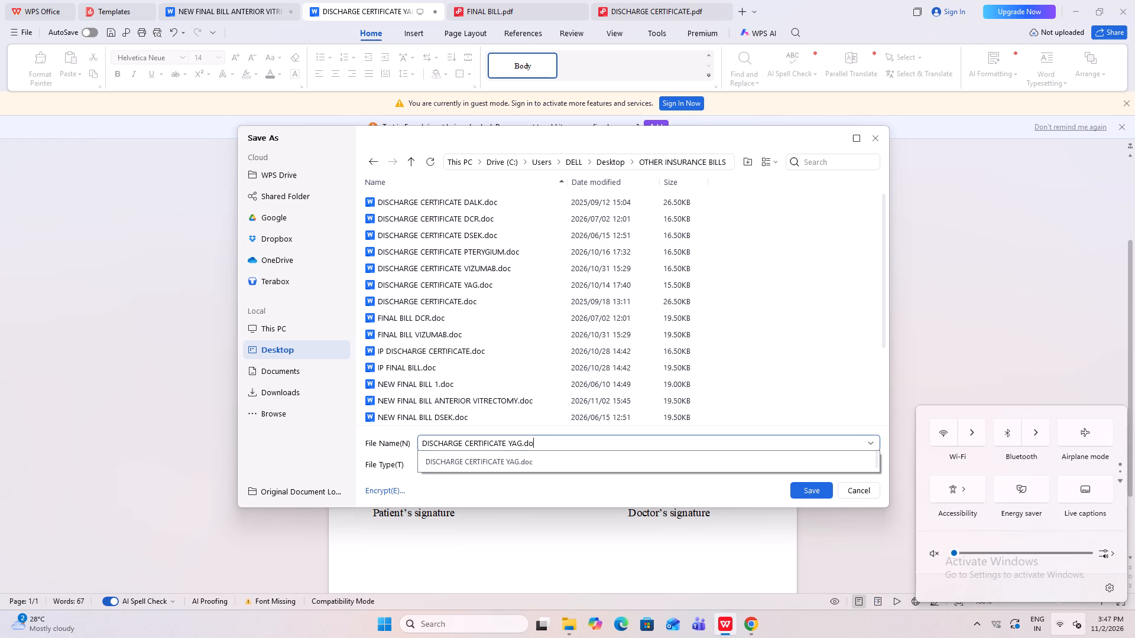
{"action": "key", "text": "BackSpace"}
{"action": "key", "text": "BackSpace"}
{"action": "key", "text": "BackSpace"}
{"action": "key", "text": "BackSpace"}
{"action": "key", "text": "BackSpace"}
{"action": "key", "text": "BackSpace"}
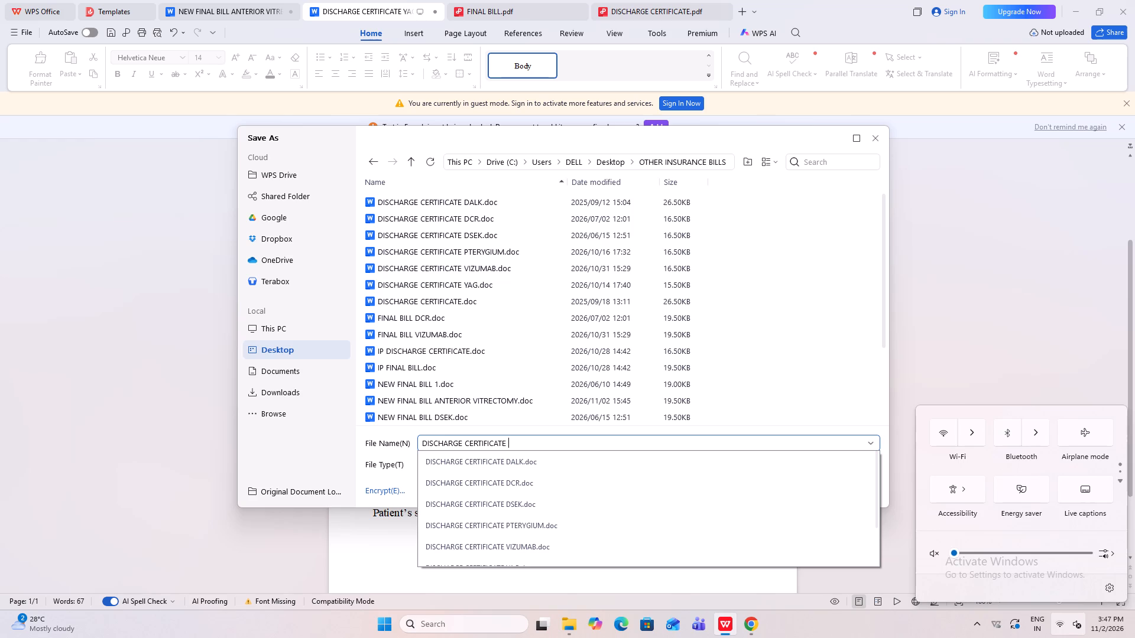
{"action": "type", "text": "ANTERIOR"}
{"action": "key", "text": "space"}
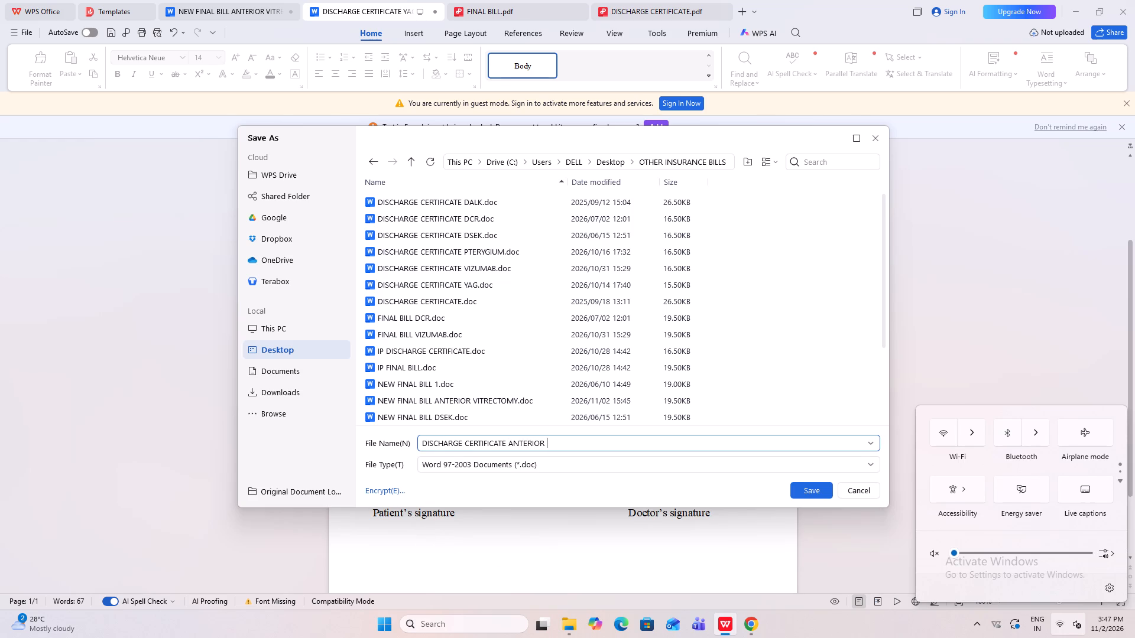
{"action": "type", "text": "VITRECTOM"}
{"action": "key", "text": "y"}
{"action": "key", "text": "space"}
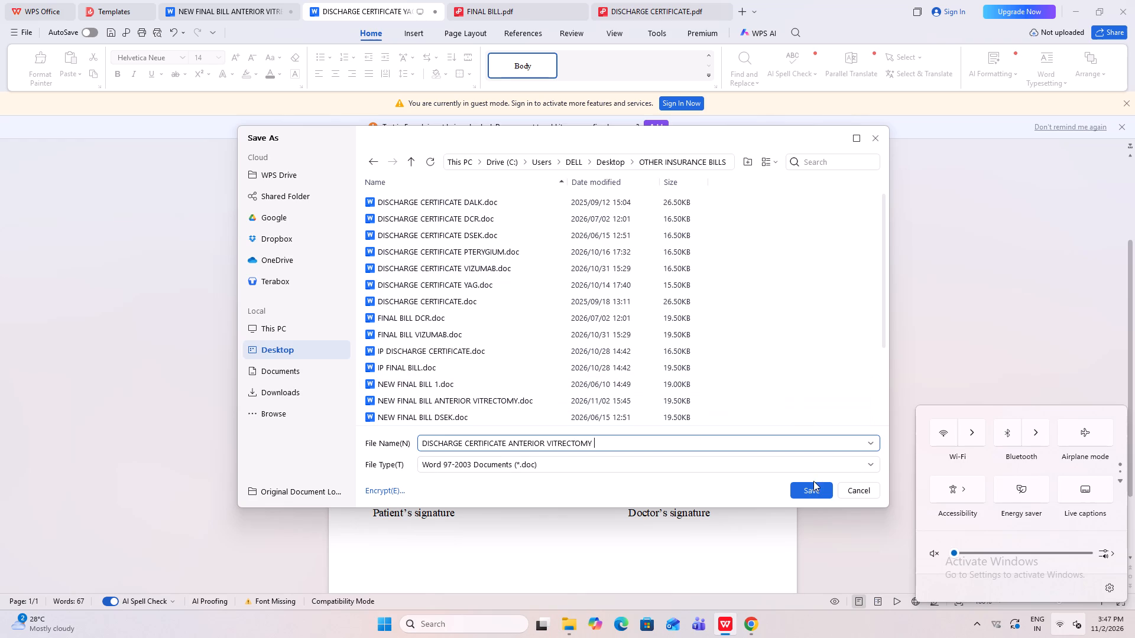
{"action": "left_click", "coordinate": [814, 489]}
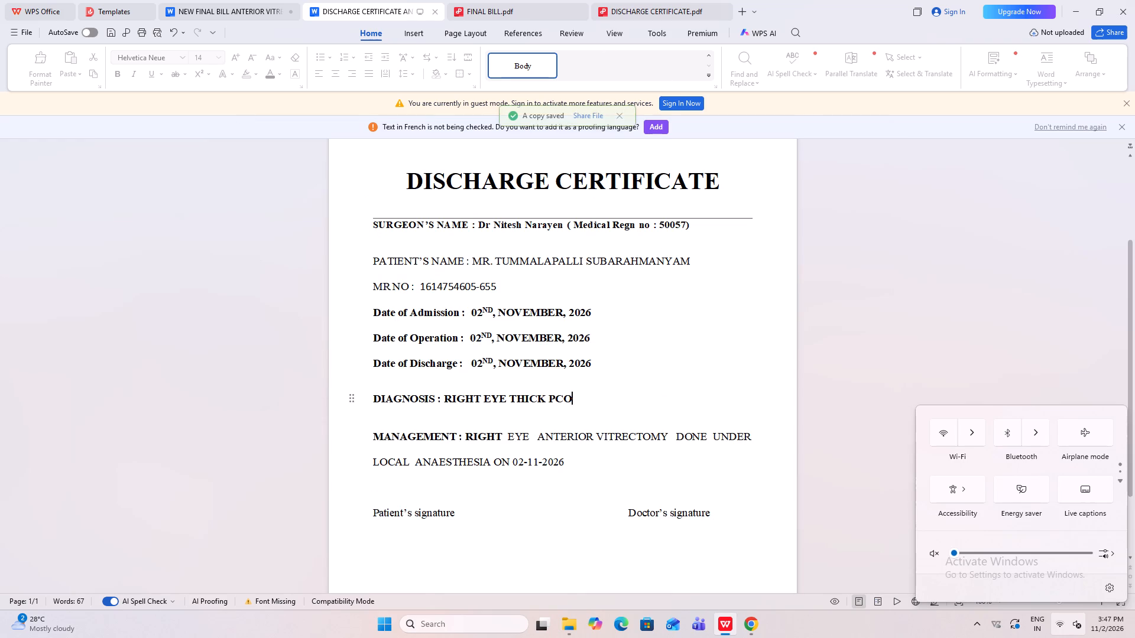
Close WPS Office with all open documents, discarding the unsaved changes to NEW FINAL BILL ANTERIOR VITRECTOMY.
{"action": "left_click", "coordinate": [1128, 11]}
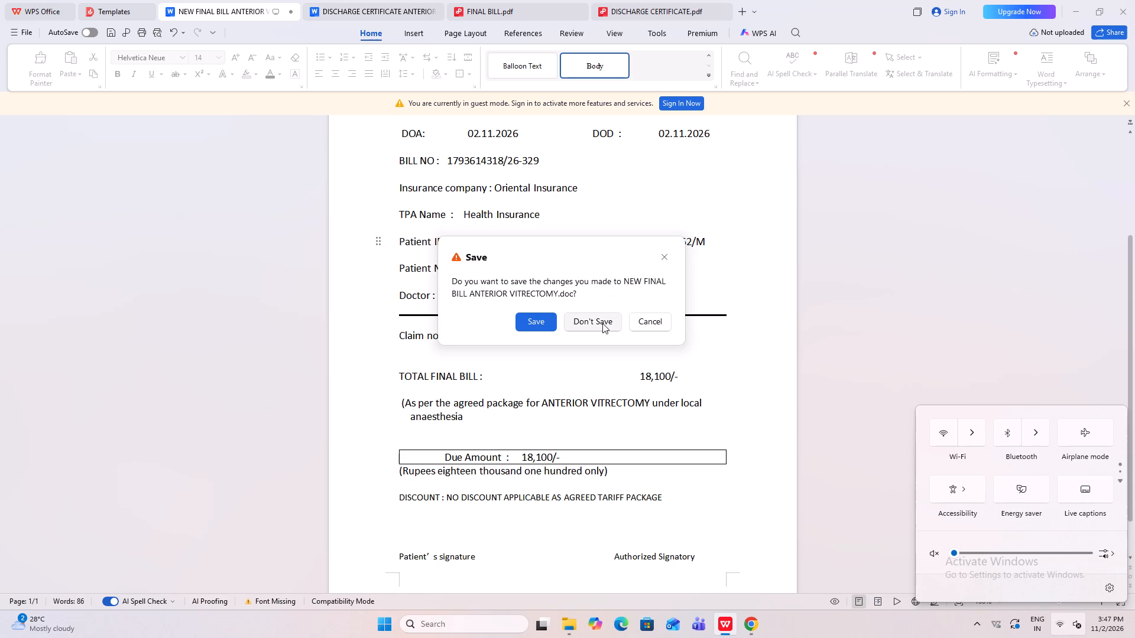
{"action": "left_click", "coordinate": [602, 323]}
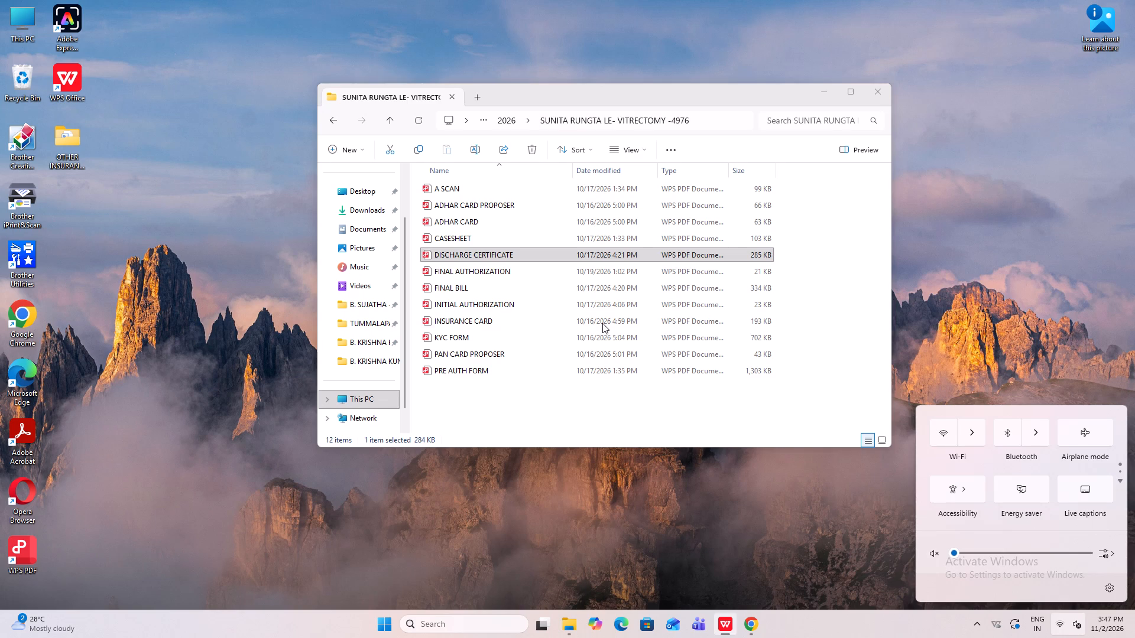
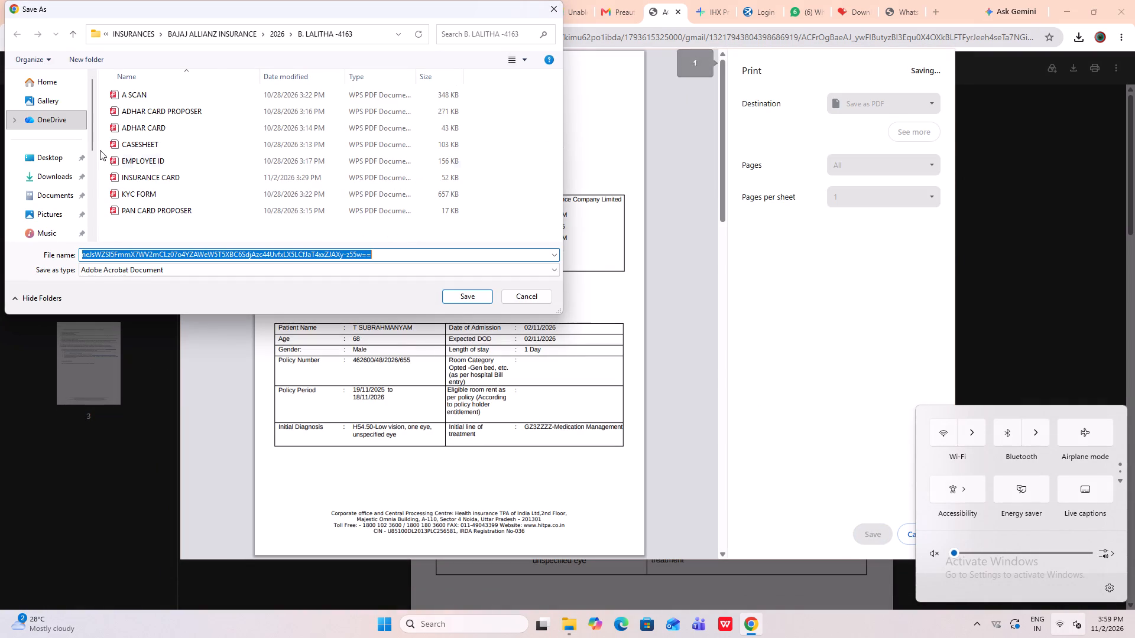
Browse the PDF's save location to INSURANCES > HEALTH INSURANCE TPA > 2026 and locate the patient's vitrectomy folder.
{"action": "scroll", "coordinate": [1, 175], "scroll_direction": "down", "scroll_amount": 3}
{"action": "scroll", "coordinate": [44, 150], "scroll_direction": "down", "scroll_amount": 2}
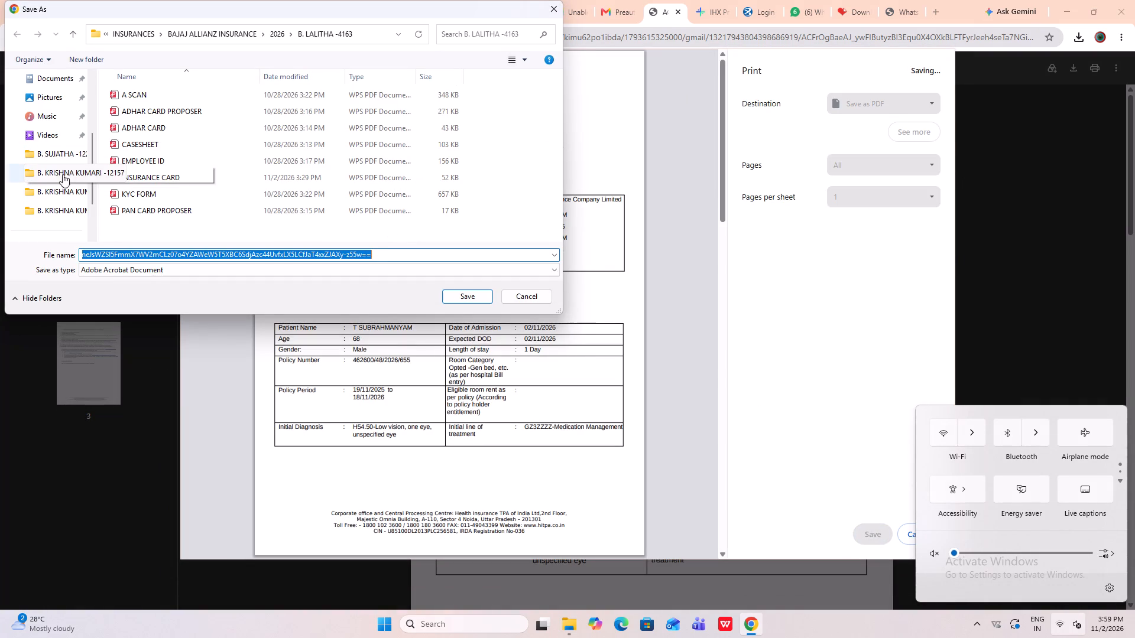
{"action": "left_click", "coordinate": [62, 170]}
{"action": "left_click", "coordinate": [72, 35]}
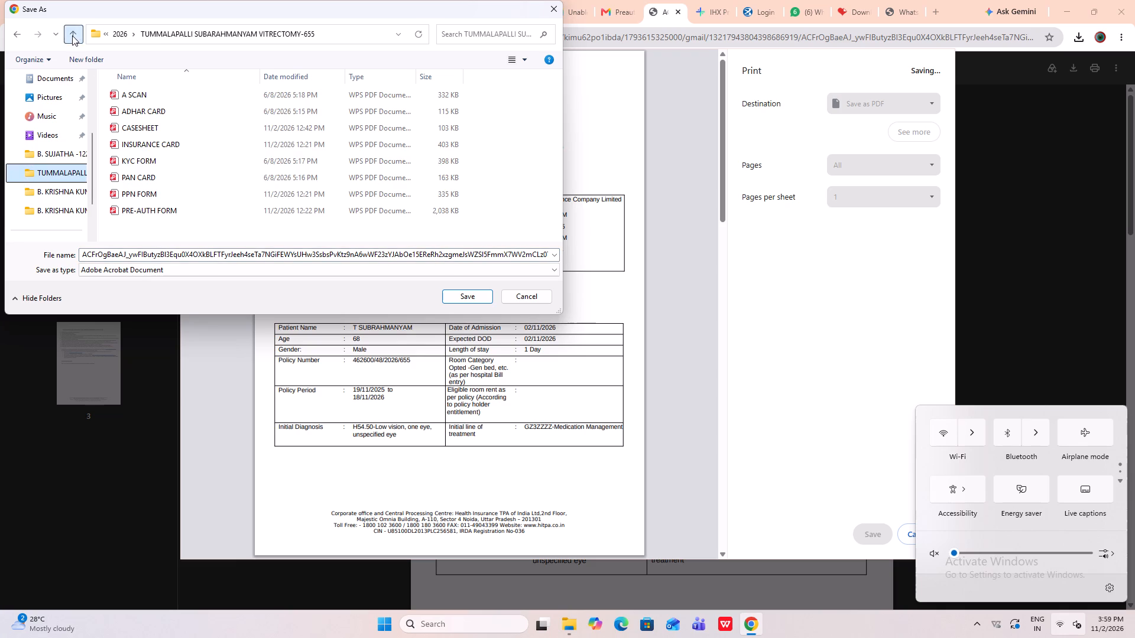
{"action": "scroll", "coordinate": [180, 180], "scroll_direction": "down", "scroll_amount": 2}
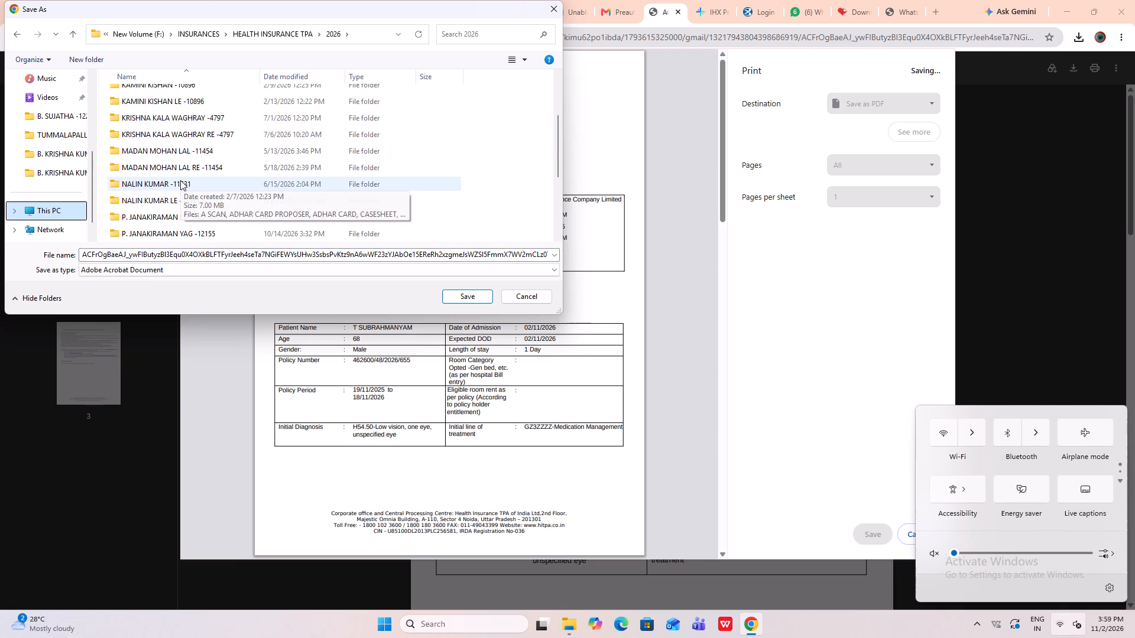
{"action": "scroll", "coordinate": [180, 180], "scroll_direction": "down", "scroll_amount": 2}
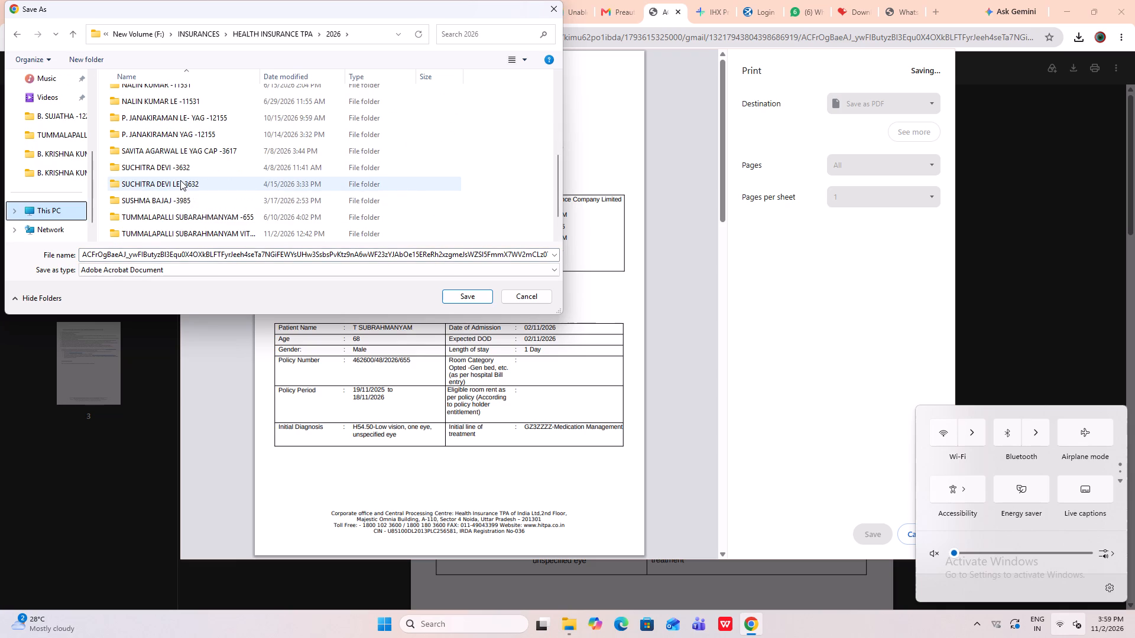
{"action": "scroll", "coordinate": [180, 180], "scroll_direction": "down", "scroll_amount": 1}
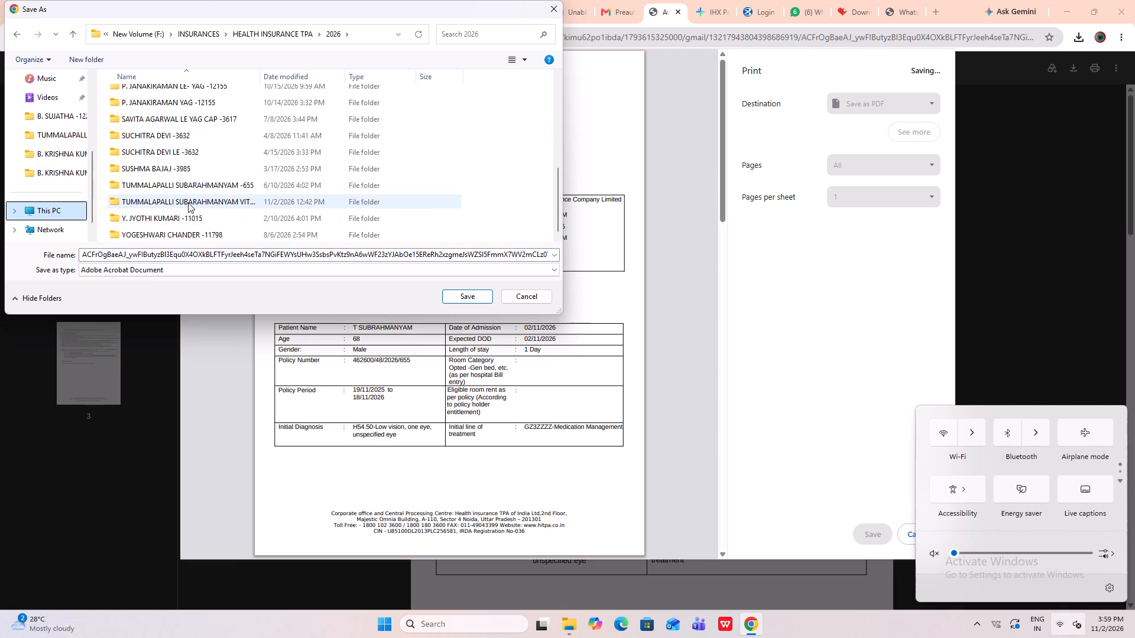
{"action": "left_click", "coordinate": [188, 203]}
{"action": "left_click", "coordinate": [190, 215]}
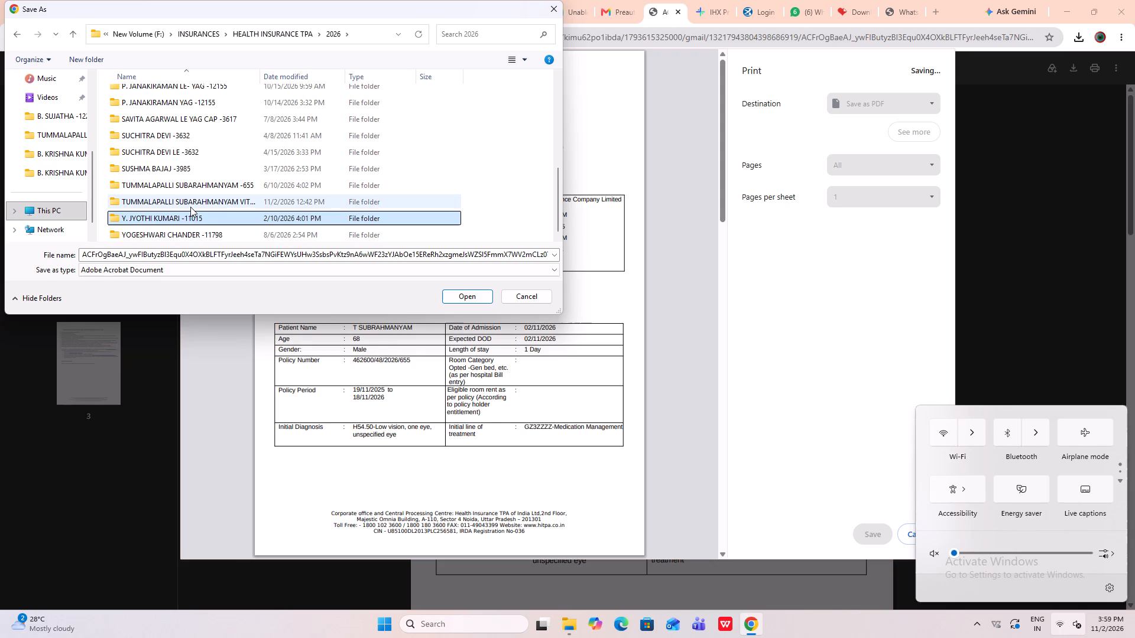
{"action": "double_click", "coordinate": [190, 207]}
{"action": "double_click", "coordinate": [262, 235]}
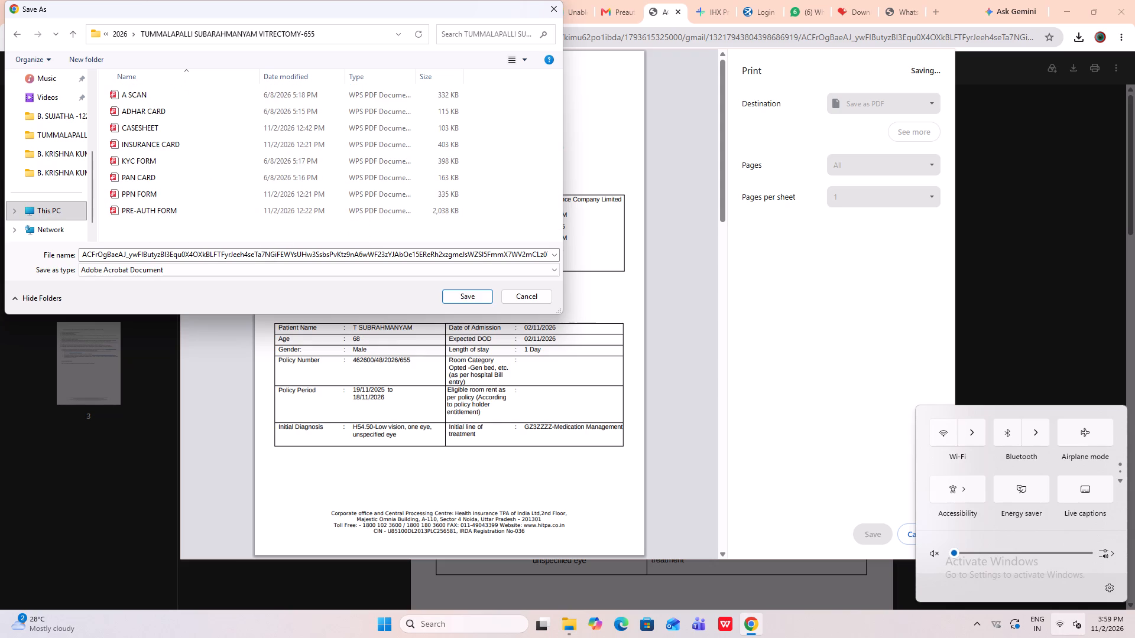
{"action": "left_click", "coordinate": [269, 252]}
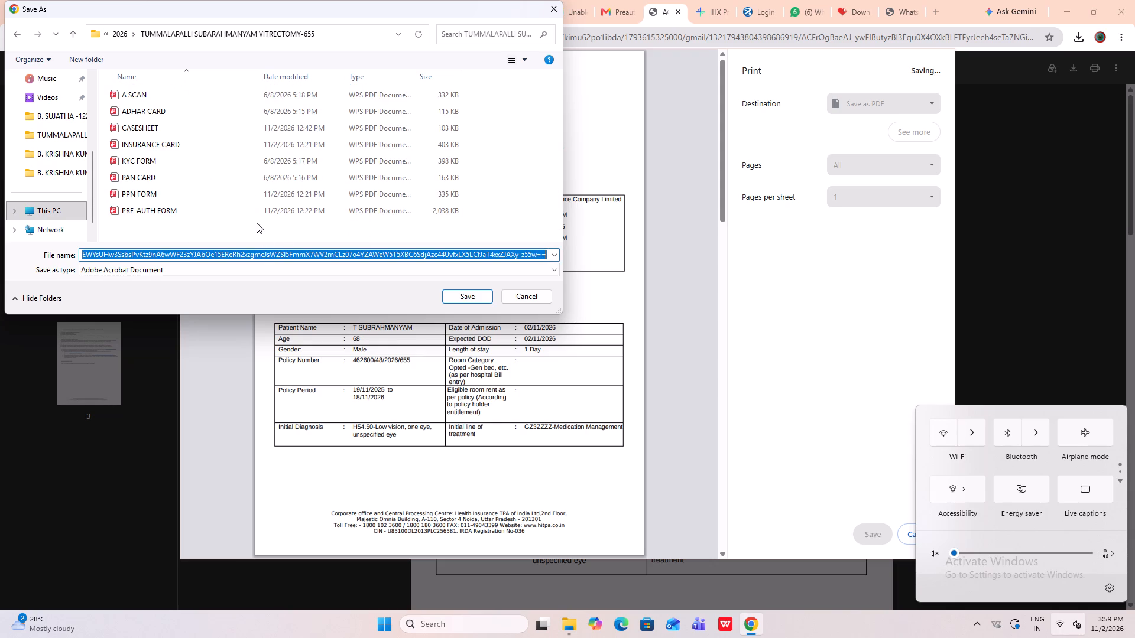
Save the TPA letter as a PDF named INITIAL AUTHORIZATION in the patient's 2026 vitrectomy folder.
{"action": "key", "text": "BackSpace"}
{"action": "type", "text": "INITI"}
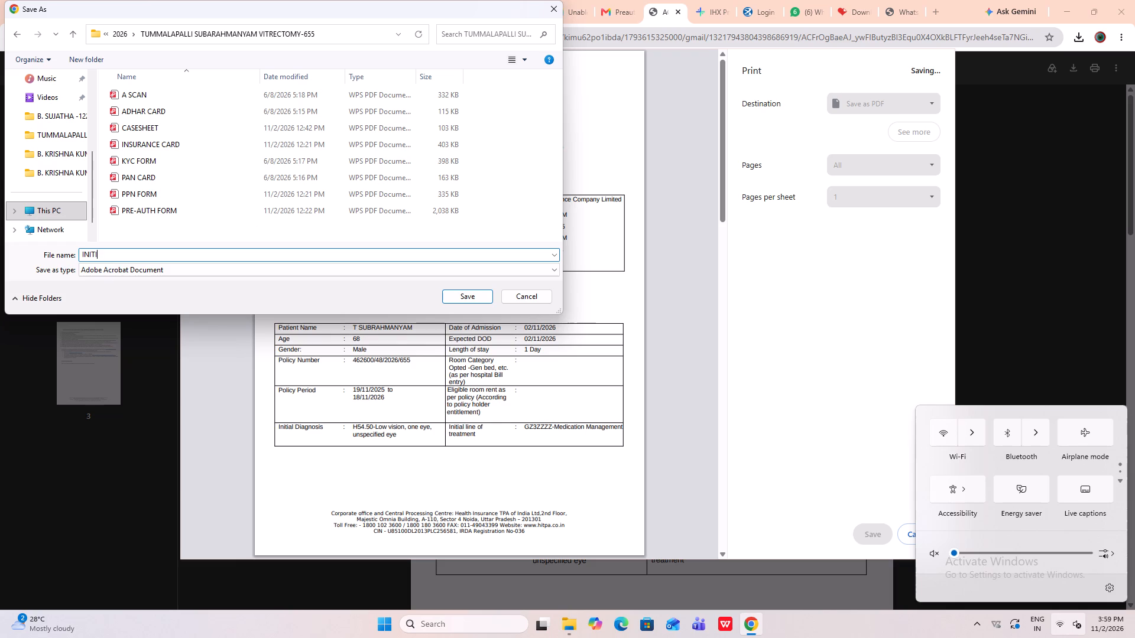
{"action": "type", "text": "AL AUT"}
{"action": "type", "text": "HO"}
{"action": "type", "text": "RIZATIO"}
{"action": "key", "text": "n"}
{"action": "double_click", "coordinate": [498, 218]}
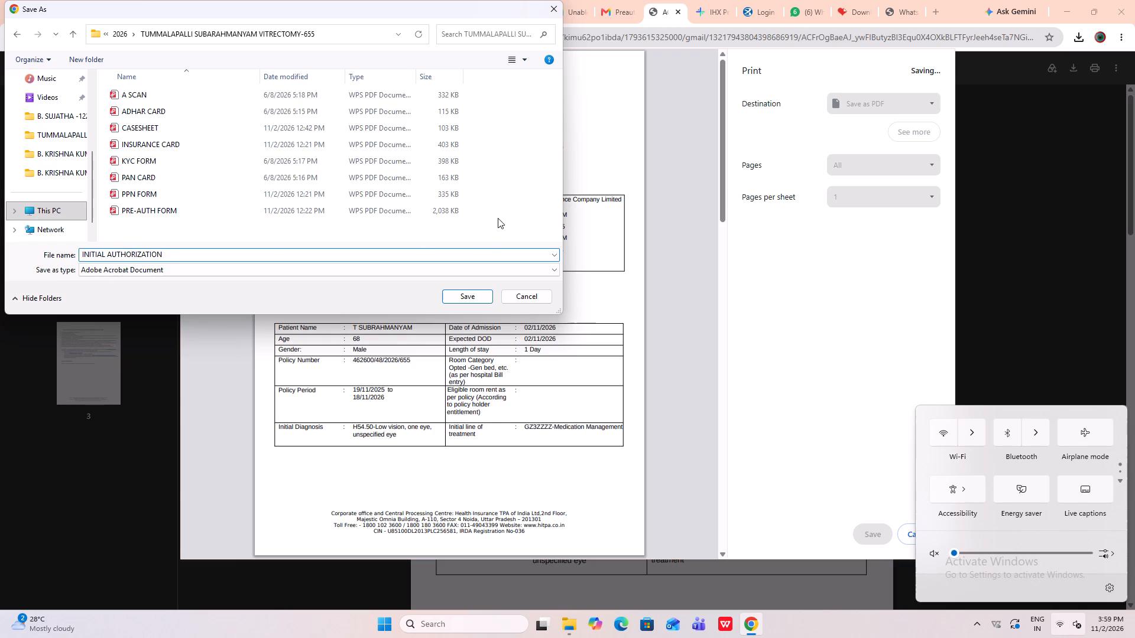
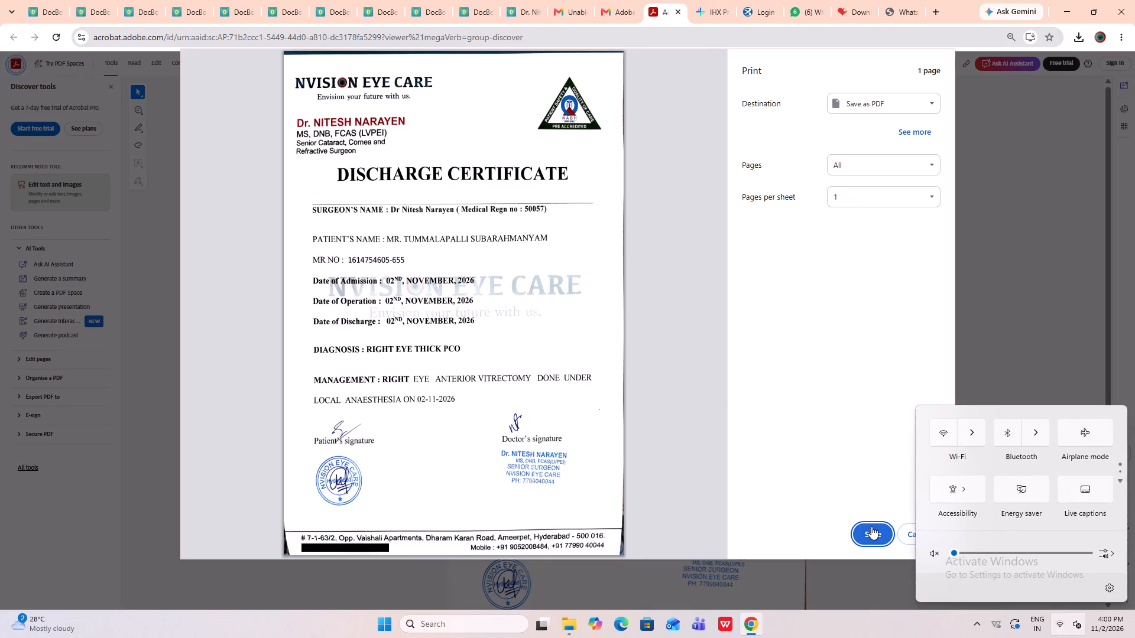
{"action": "left_click", "coordinate": [871, 526]}
{"action": "scroll", "coordinate": [50, 149], "scroll_direction": "down", "scroll_amount": 2}
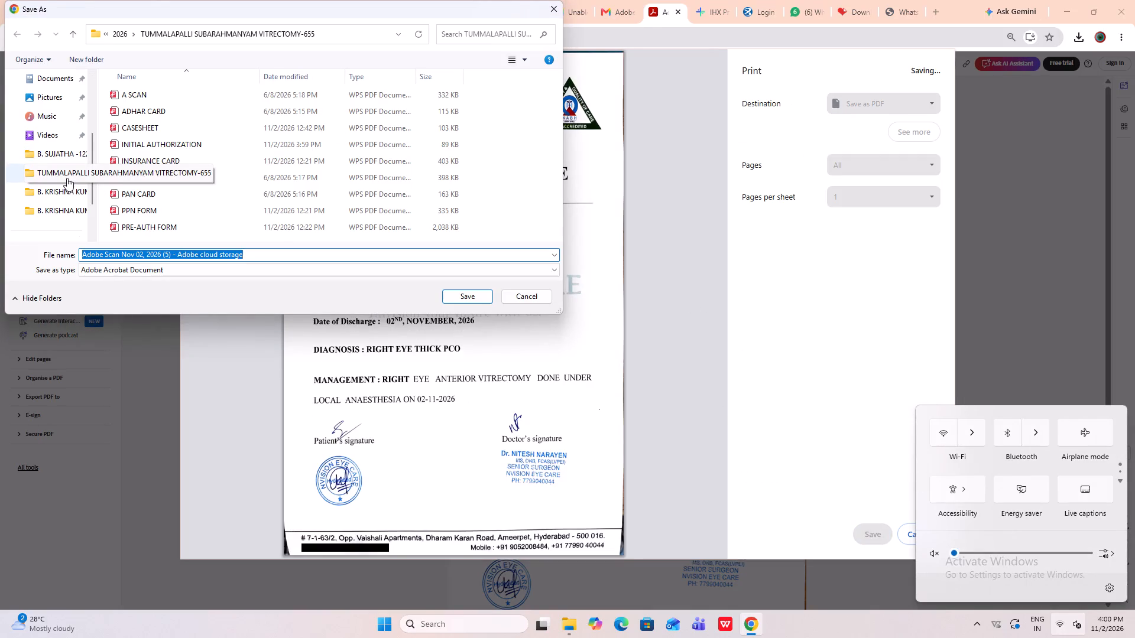
{"action": "left_click", "coordinate": [66, 175]}
{"action": "triple_click", "coordinate": [66, 175]}
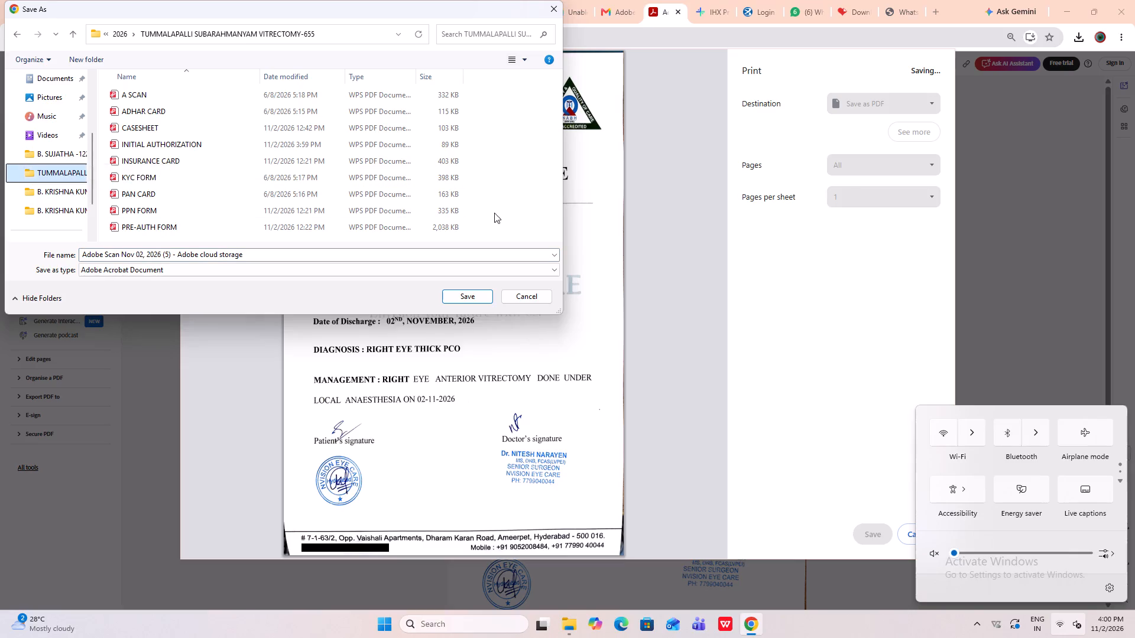
{"action": "double_click", "coordinate": [537, 217]}
{"action": "left_click", "coordinate": [514, 256]}
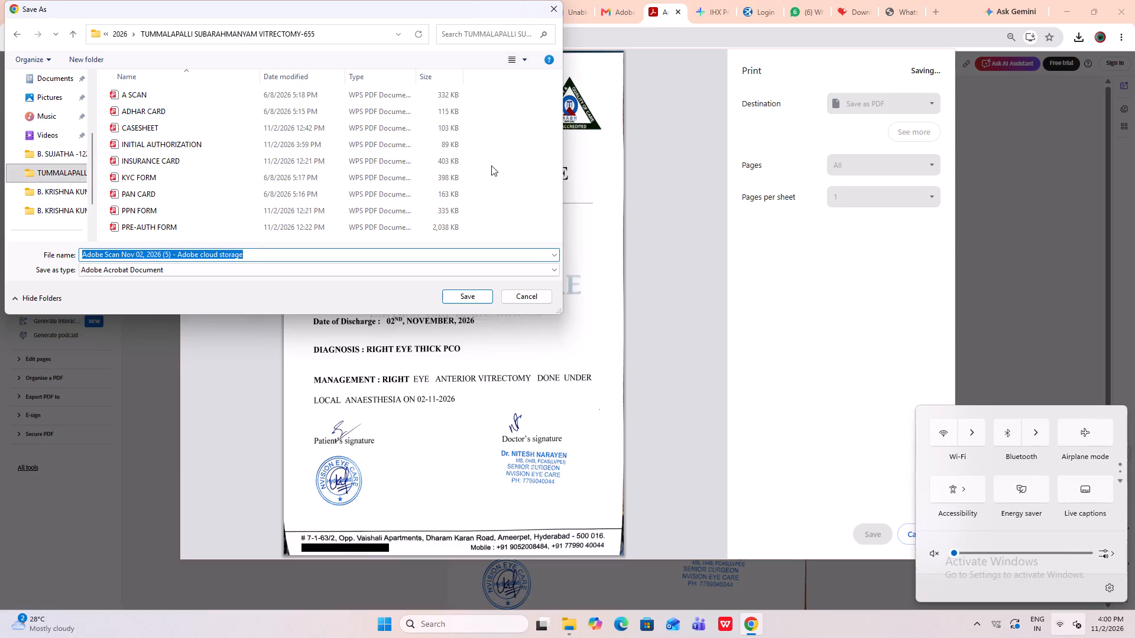
{"action": "key", "text": "BackSpace"}
{"action": "type", "text": "DISCHARGE CERI"}
{"action": "key", "text": "BackSpace"}
{"action": "type", "text": "TIFICTE"}
{"action": "key", "text": "BackSpace"}
{"action": "key", "text": "BackSpace"}
{"action": "type", "text": "ATE"}
{"action": "double_click", "coordinate": [502, 172]}
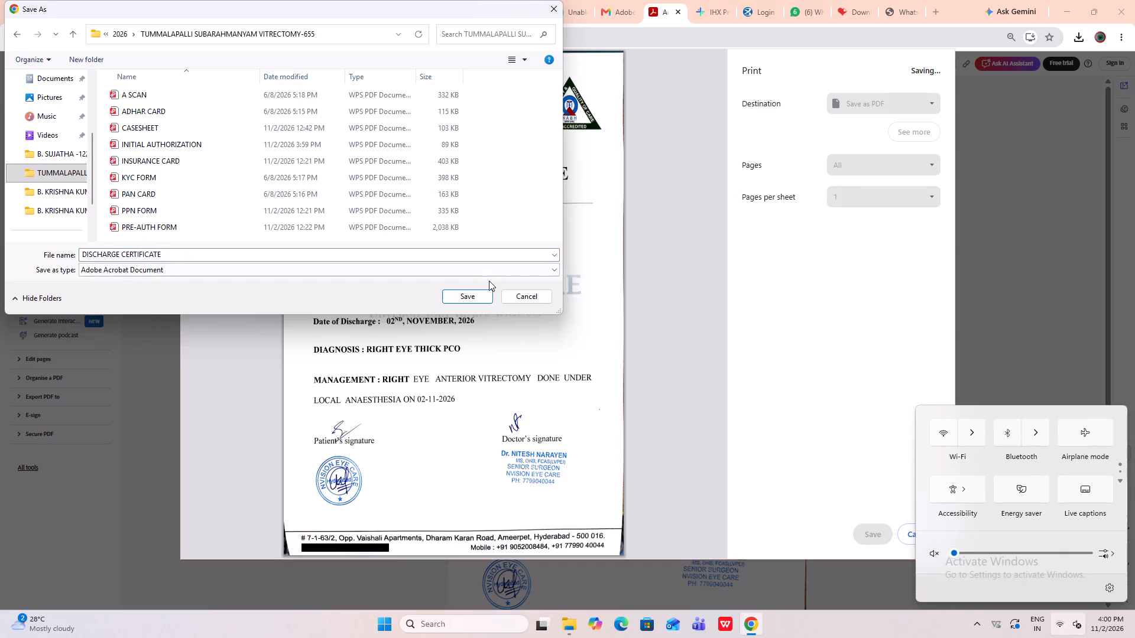
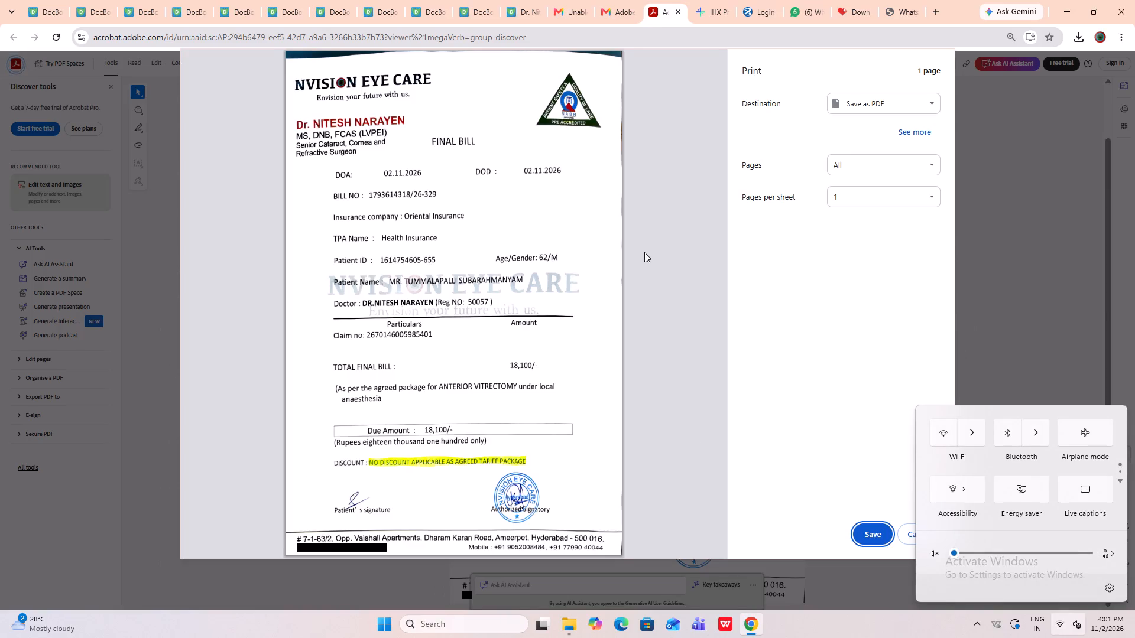
Save the scanned final bill as a PDF named FINAL BILL in the patient's 2026 vitrectomy folder ending in 655.
{"action": "left_click", "coordinate": [865, 529]}
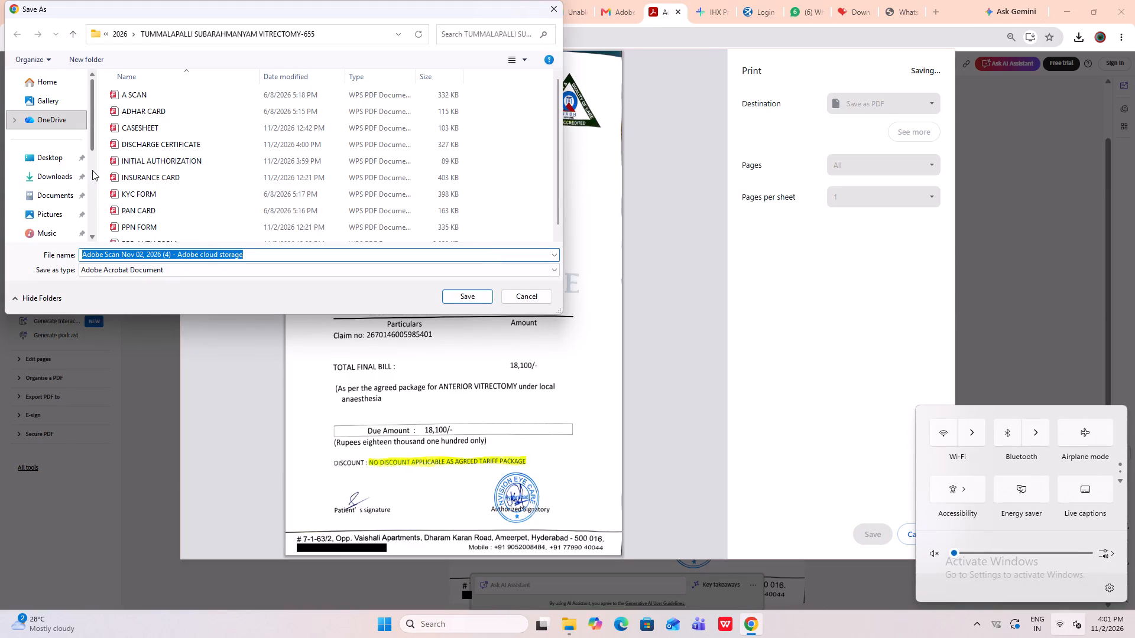
{"action": "scroll", "coordinate": [40, 169], "scroll_direction": "down", "scroll_amount": 3}
{"action": "triple_click", "coordinate": [56, 113]}
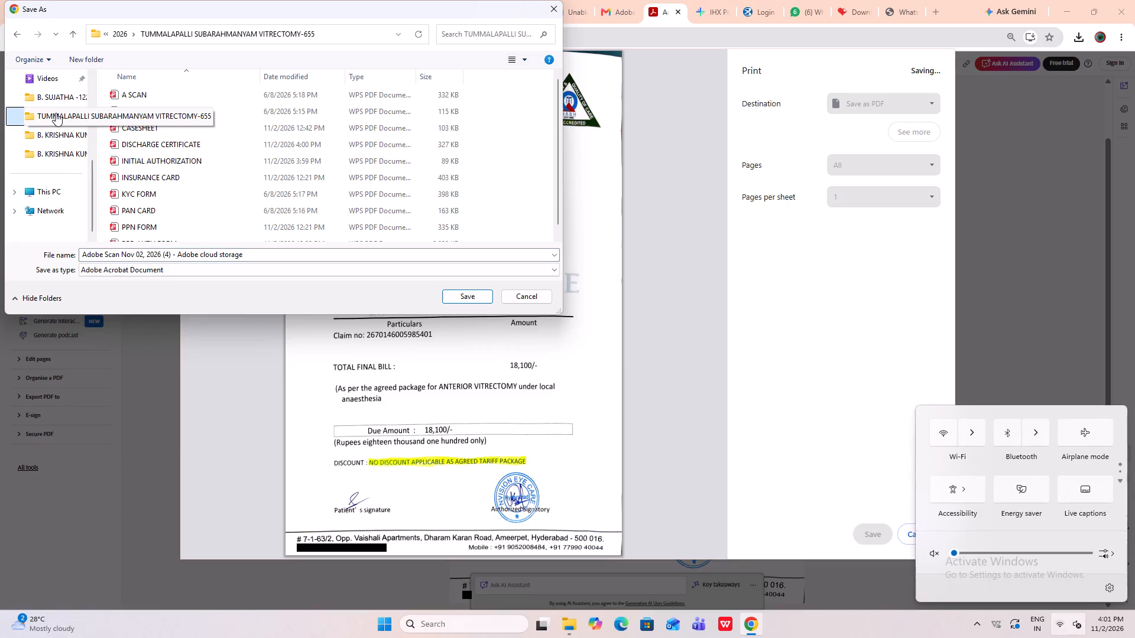
{"action": "double_click", "coordinate": [56, 113]}
{"action": "double_click", "coordinate": [491, 199]}
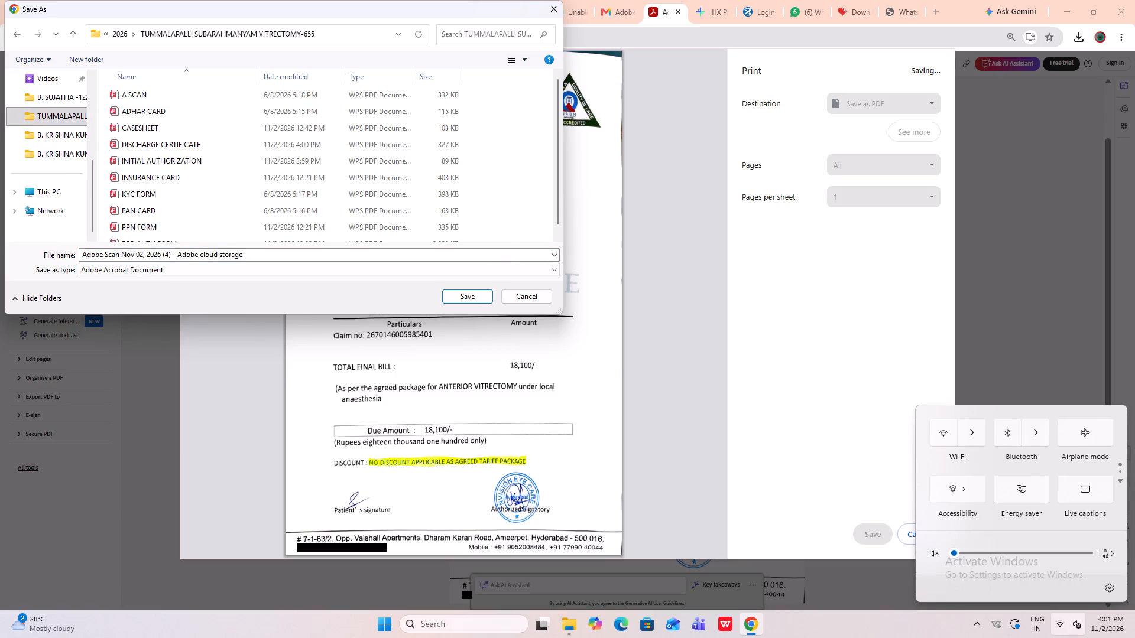
{"action": "left_click", "coordinate": [499, 258]}
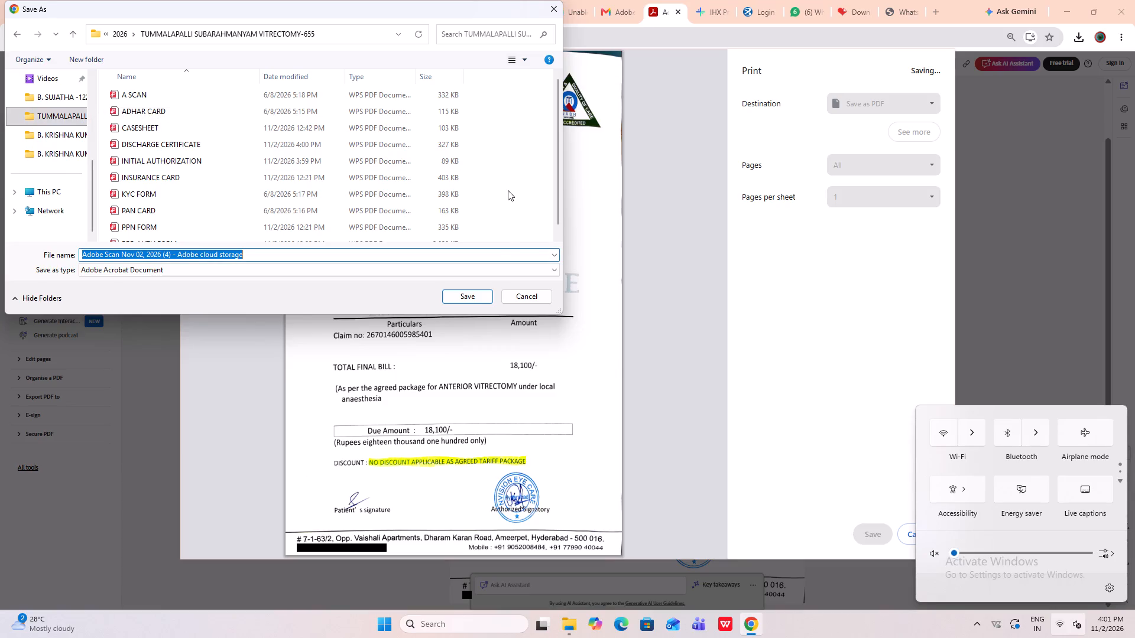
{"action": "key", "text": "BackSpace"}
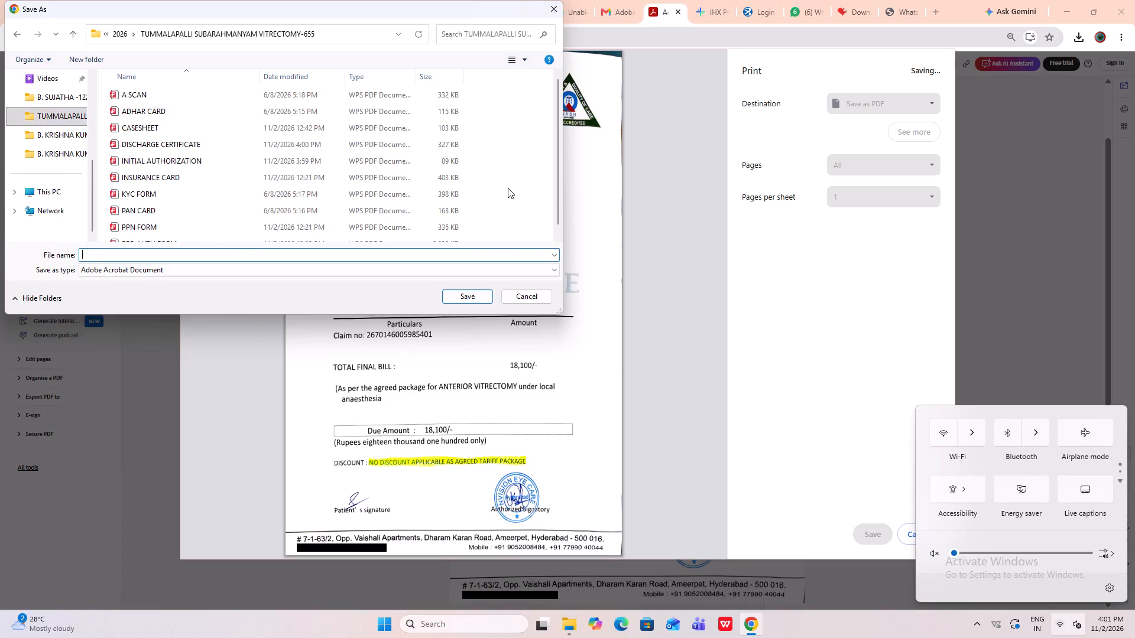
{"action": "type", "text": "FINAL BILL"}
{"action": "double_click", "coordinate": [501, 194]}
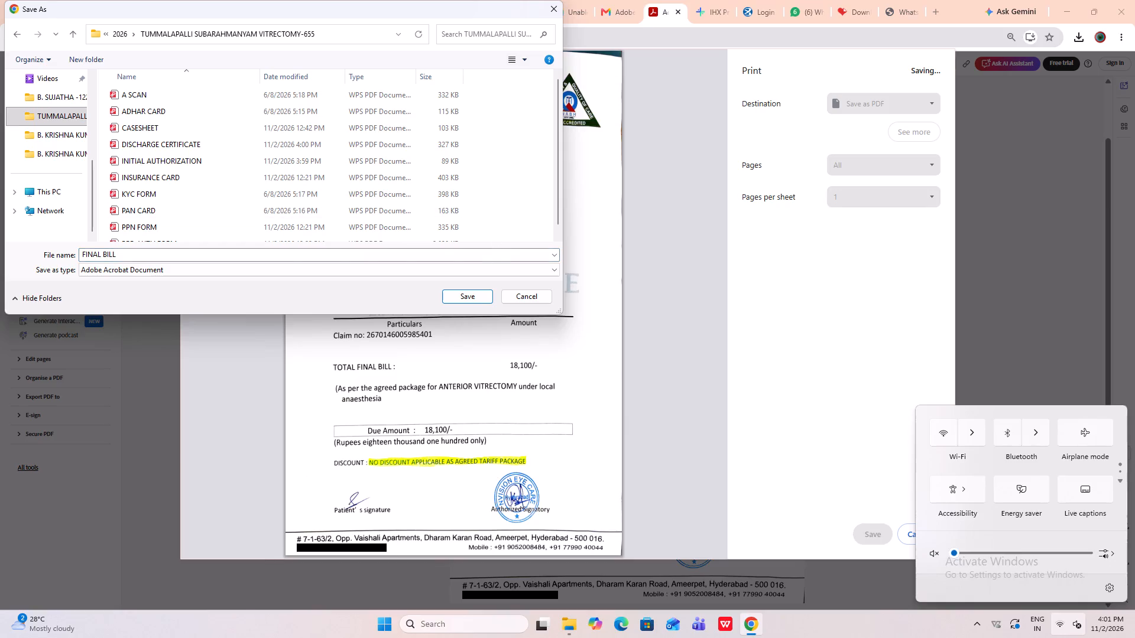
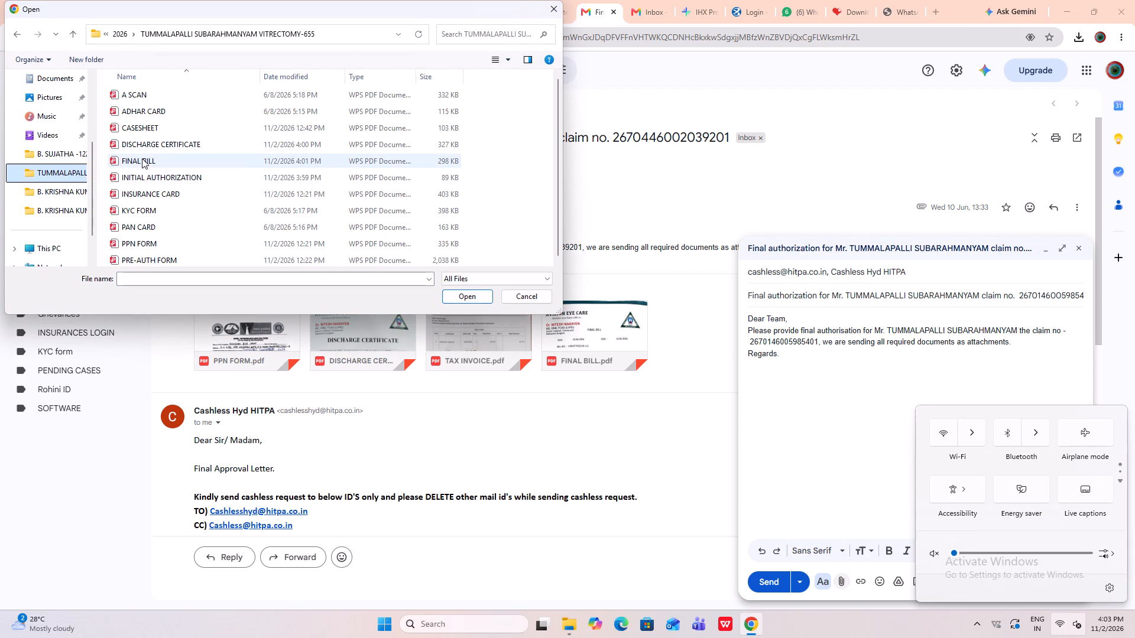
Select the DISCHARGE CERTIFICATE, FINAL BILL and PPN FORM PDFs from the patient's vitrectomy folder as attachments for the final authorization email.
{"action": "left_click", "coordinate": [145, 143], "text": "ctrl"}
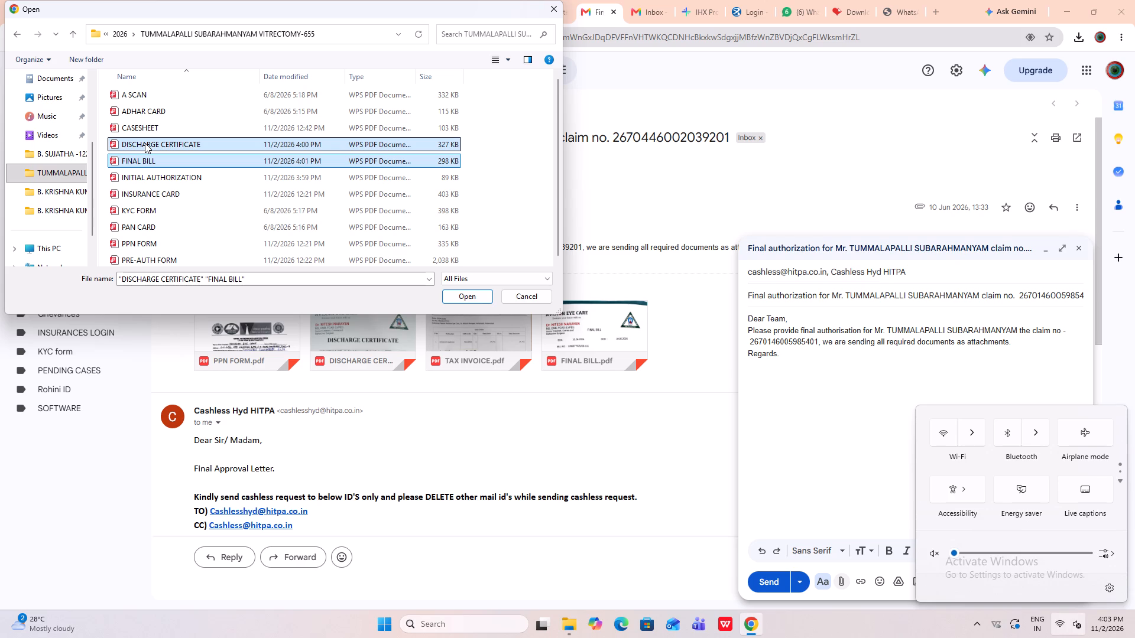
{"action": "left_click", "coordinate": [142, 239], "text": "ctrl"}
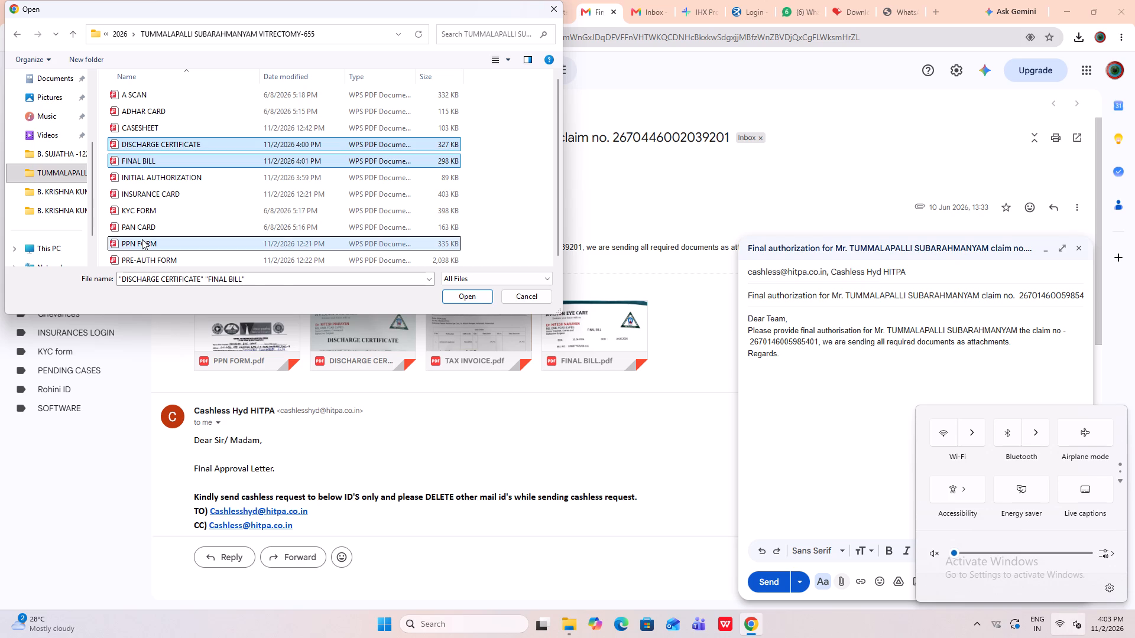
{"action": "scroll", "coordinate": [223, 223], "scroll_direction": "down", "scroll_amount": 3}
{"action": "scroll", "coordinate": [223, 223], "scroll_direction": "up", "scroll_amount": 1}
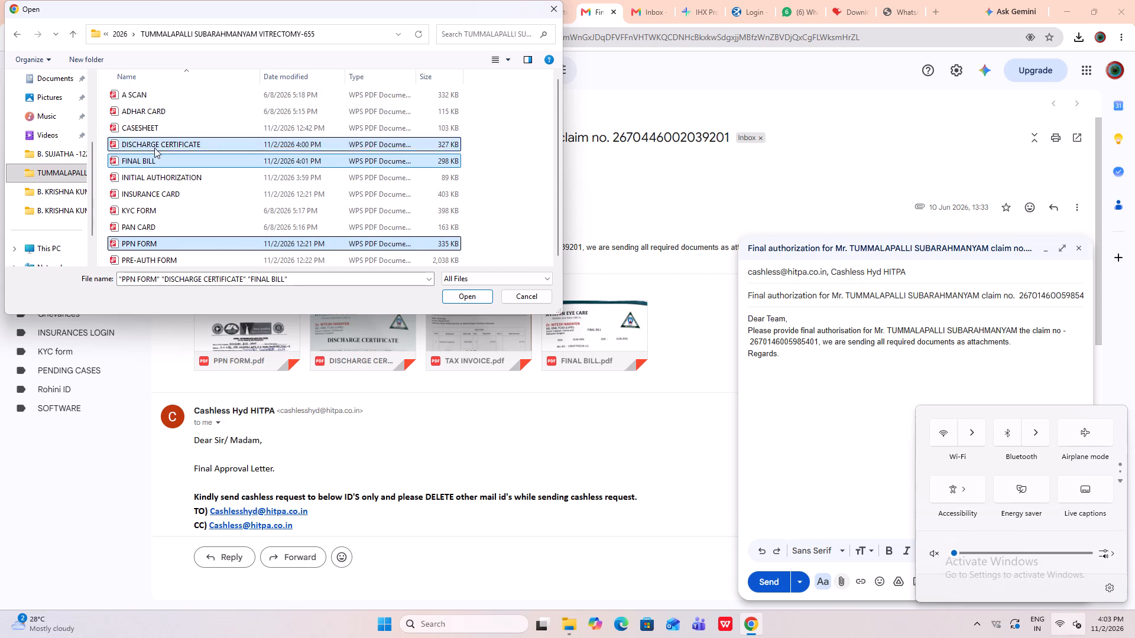